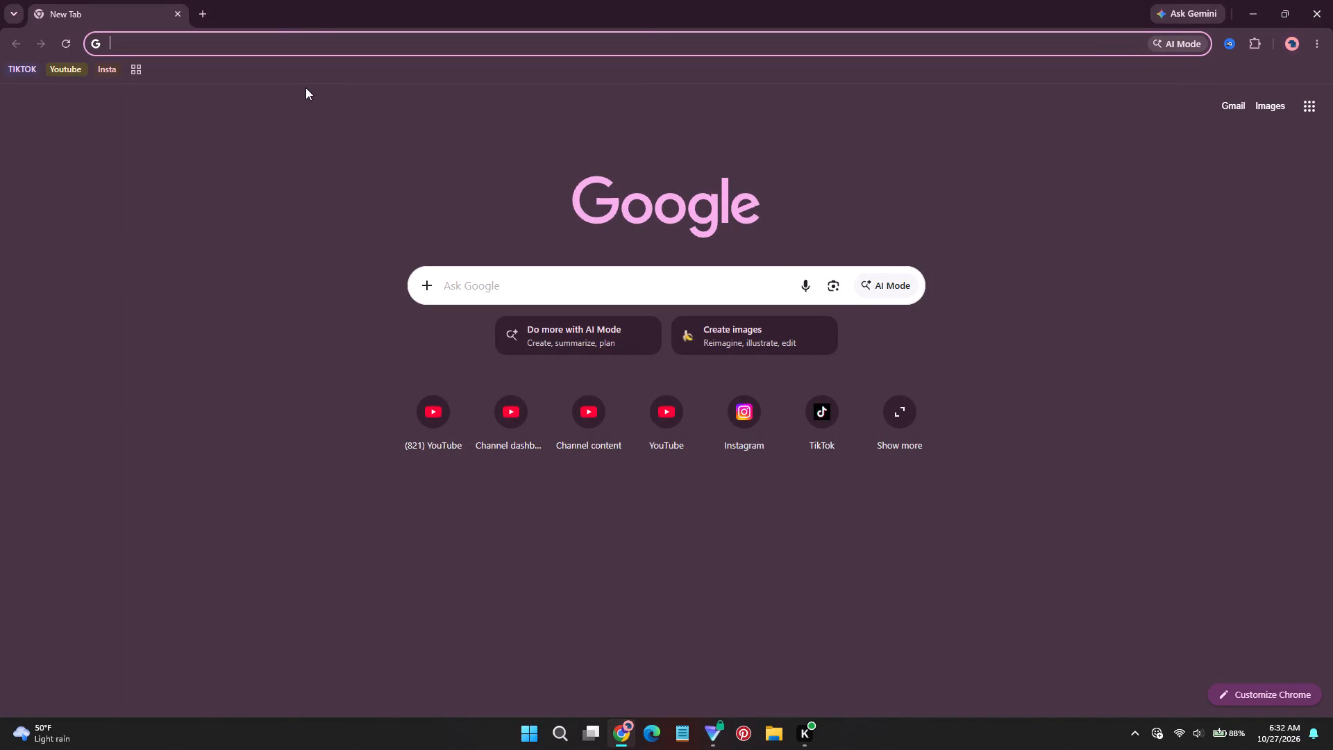
Search Google for "whoer ip" and open the Whoer "What Is My IP Address?" page to check the connection's IP details.
{"action": "left_click", "coordinate": [551, 274]}
{"action": "left_click", "coordinate": [515, 315]}
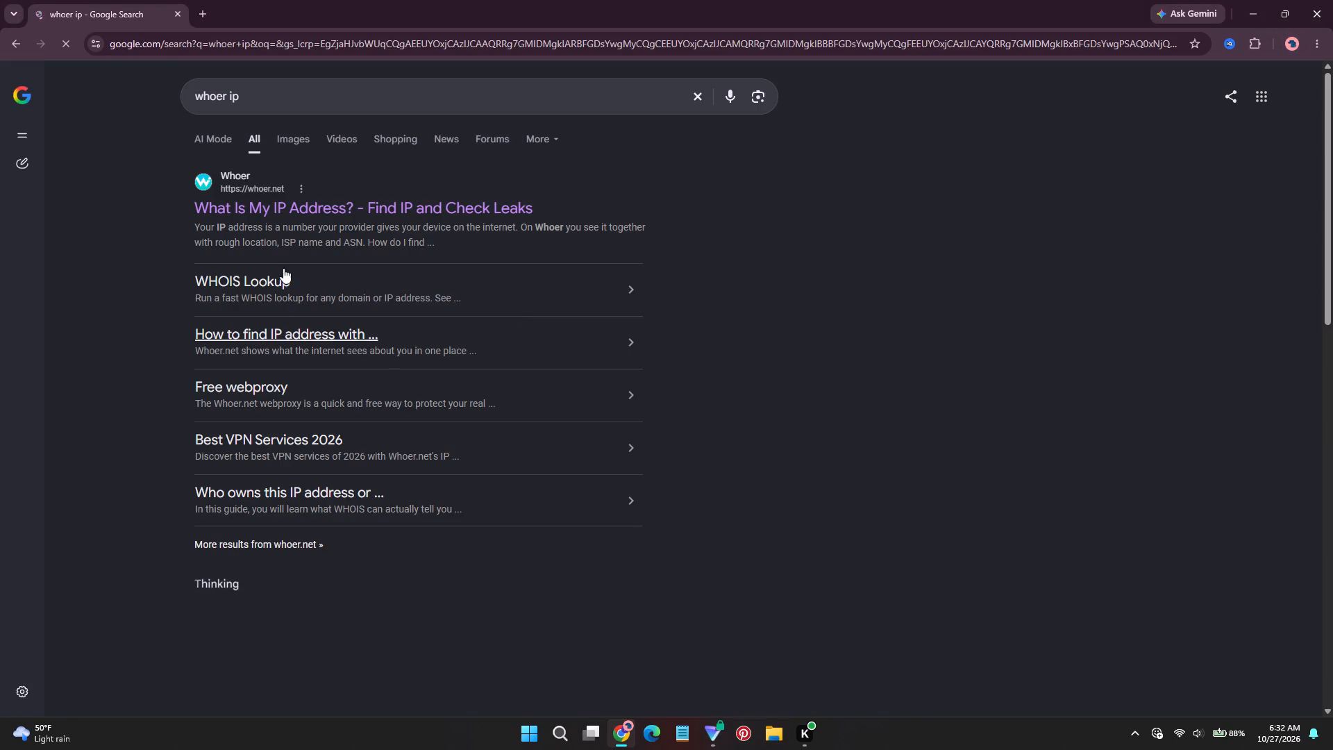
{"action": "left_click", "coordinate": [283, 214]}
{"action": "scroll", "coordinate": [369, 392], "scroll_direction": "down", "scroll_amount": 3}
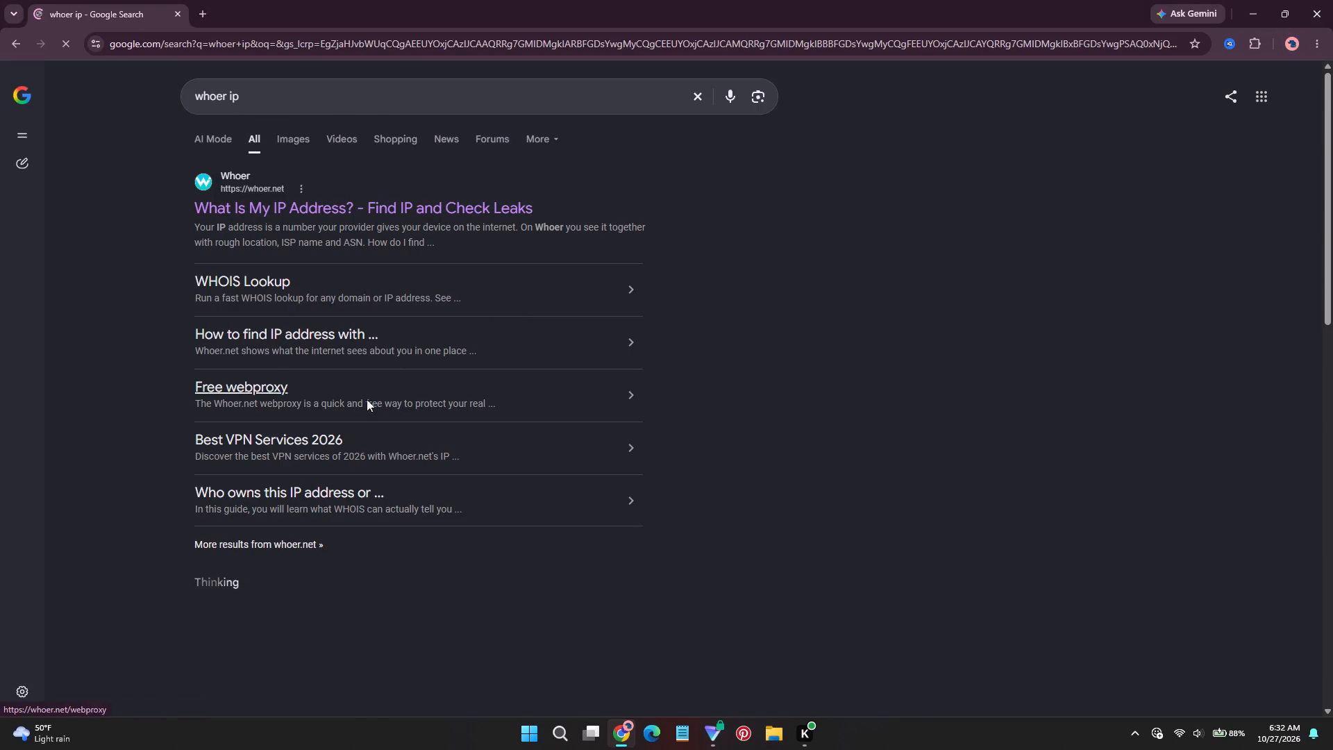
{"action": "scroll", "coordinate": [367, 399], "scroll_direction": "down", "scroll_amount": 7}
{"action": "scroll", "coordinate": [367, 393], "scroll_direction": "up", "scroll_amount": 12}
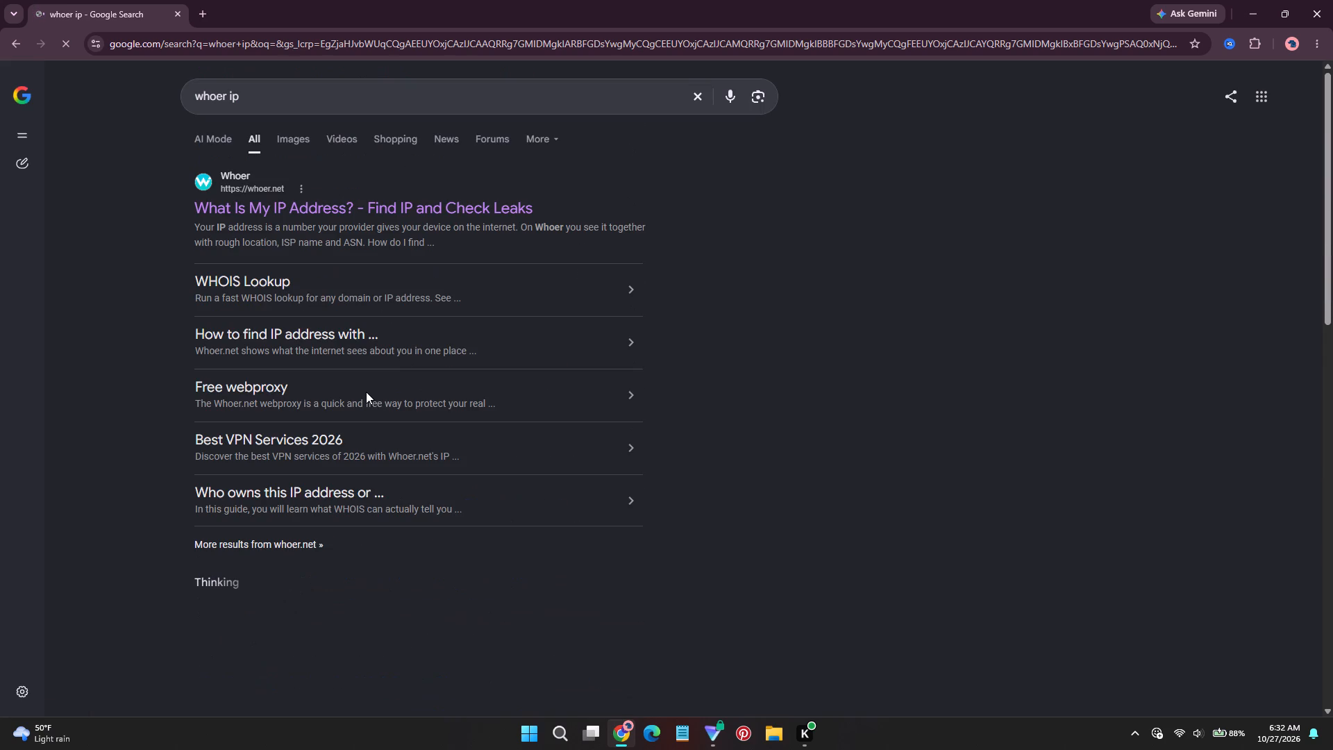
{"action": "scroll", "coordinate": [366, 392], "scroll_direction": "up", "scroll_amount": 5}
{"action": "left_click_drag", "start_coordinate": [301, 212], "coordinate": [301, 219]}
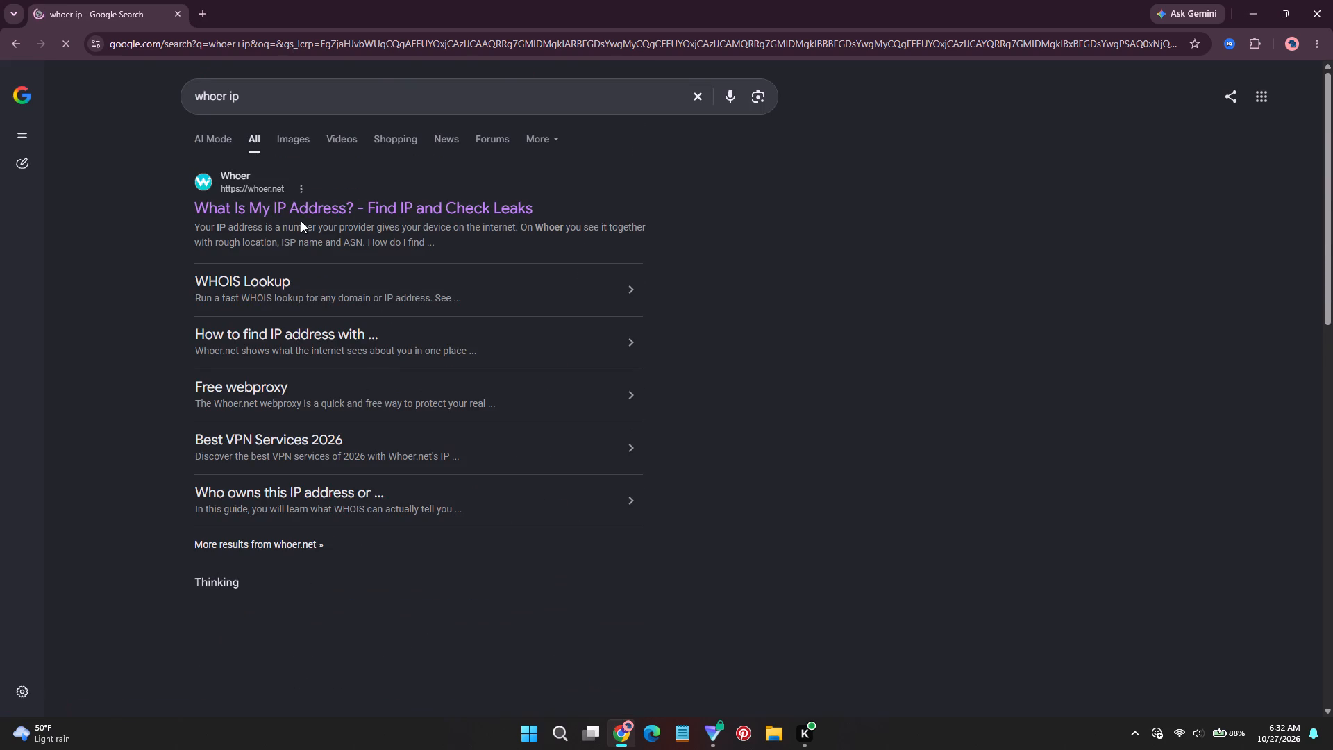
{"action": "left_click", "coordinate": [301, 216]}
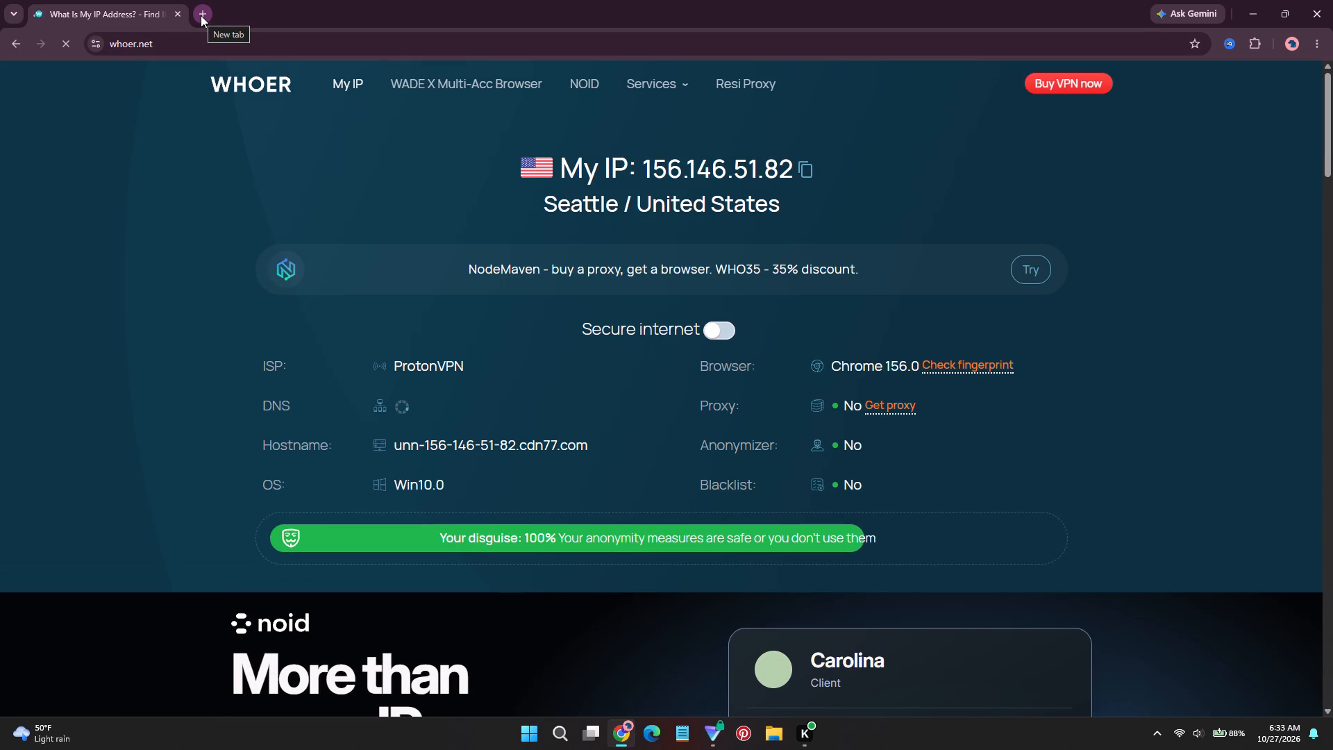
Replace the Whoer page with a new tab and open the saved Youtube tab group.
{"action": "left_click", "coordinate": [201, 15]}
{"action": "left_click", "coordinate": [177, 16]}
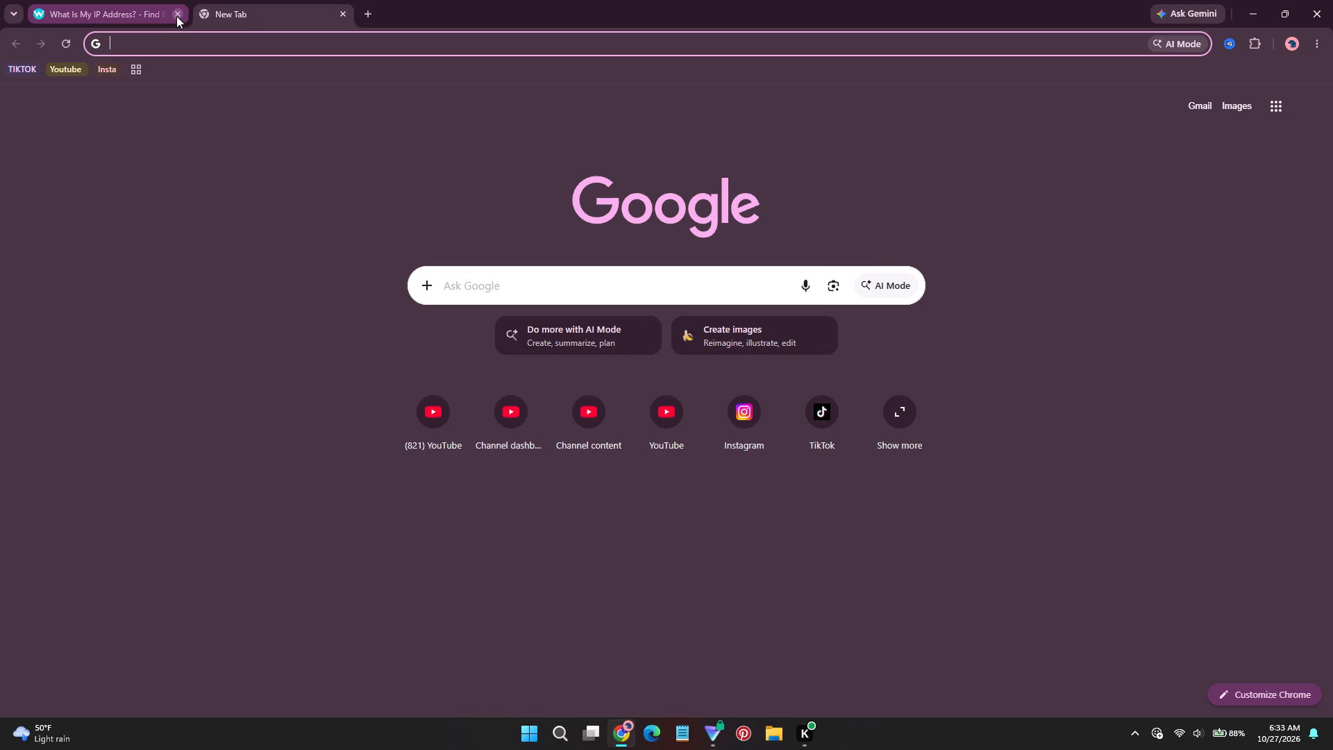
{"action": "left_click", "coordinate": [56, 77]}
{"action": "left_click", "coordinate": [61, 72]}
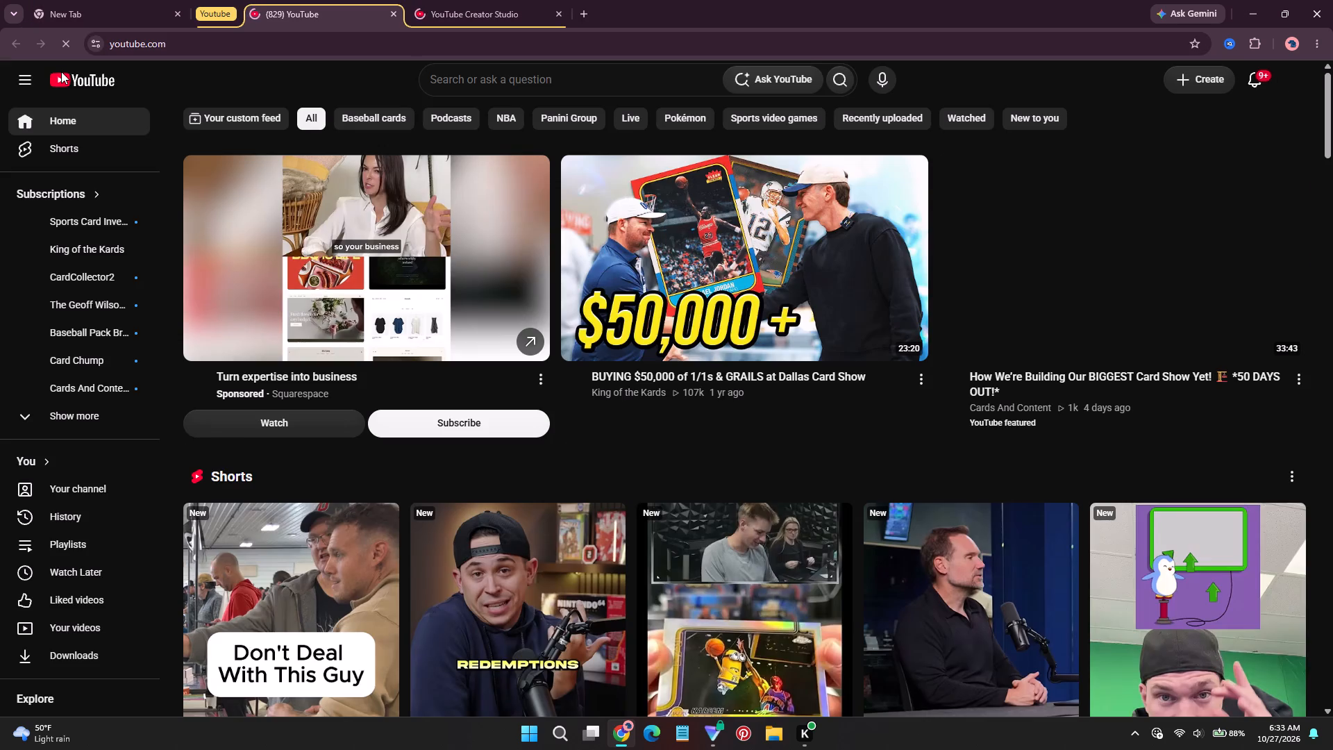
Find the Short "Don't Hate The Player Hate The Game" in the home feed, open it and like it.
{"action": "scroll", "coordinate": [226, 147], "scroll_direction": "down", "scroll_amount": 2}
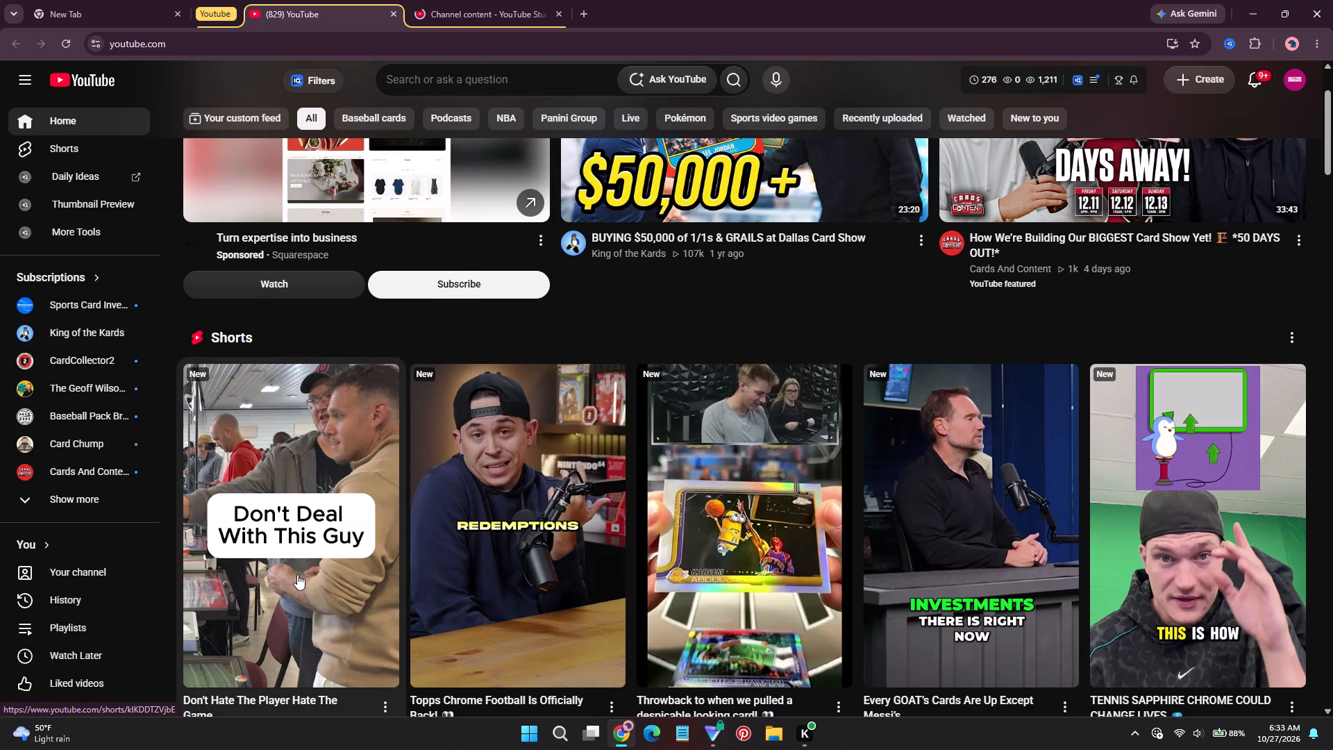
{"action": "scroll", "coordinate": [297, 574], "scroll_direction": "down", "scroll_amount": 1}
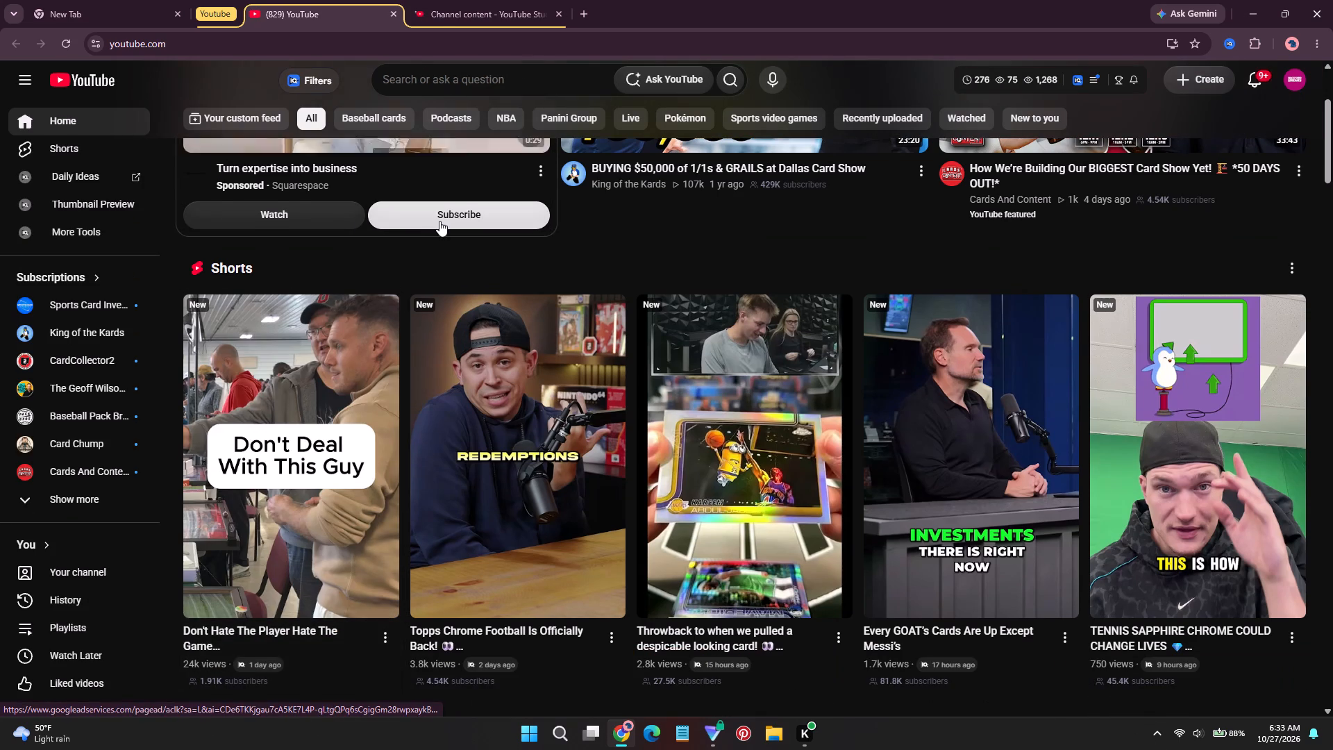
{"action": "scroll", "coordinate": [586, 260], "scroll_direction": "down", "scroll_amount": 2}
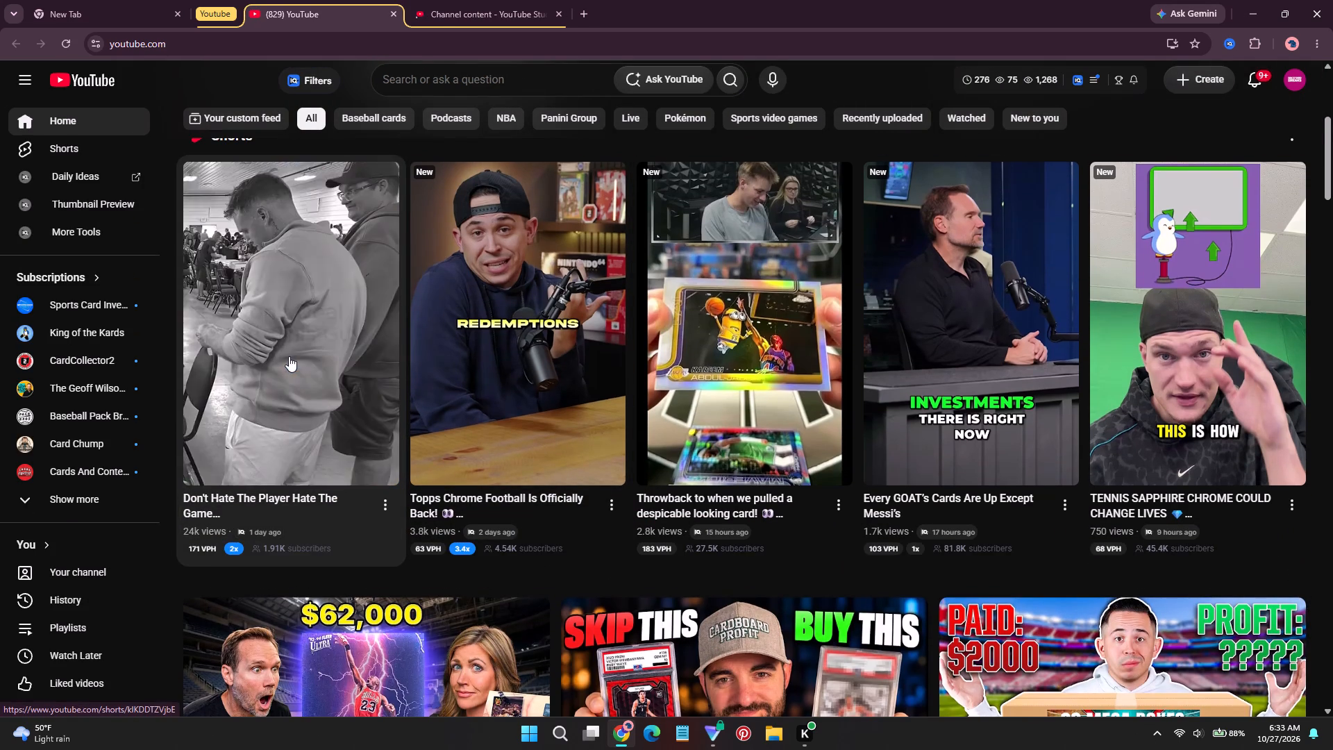
{"action": "left_click", "coordinate": [289, 356]}
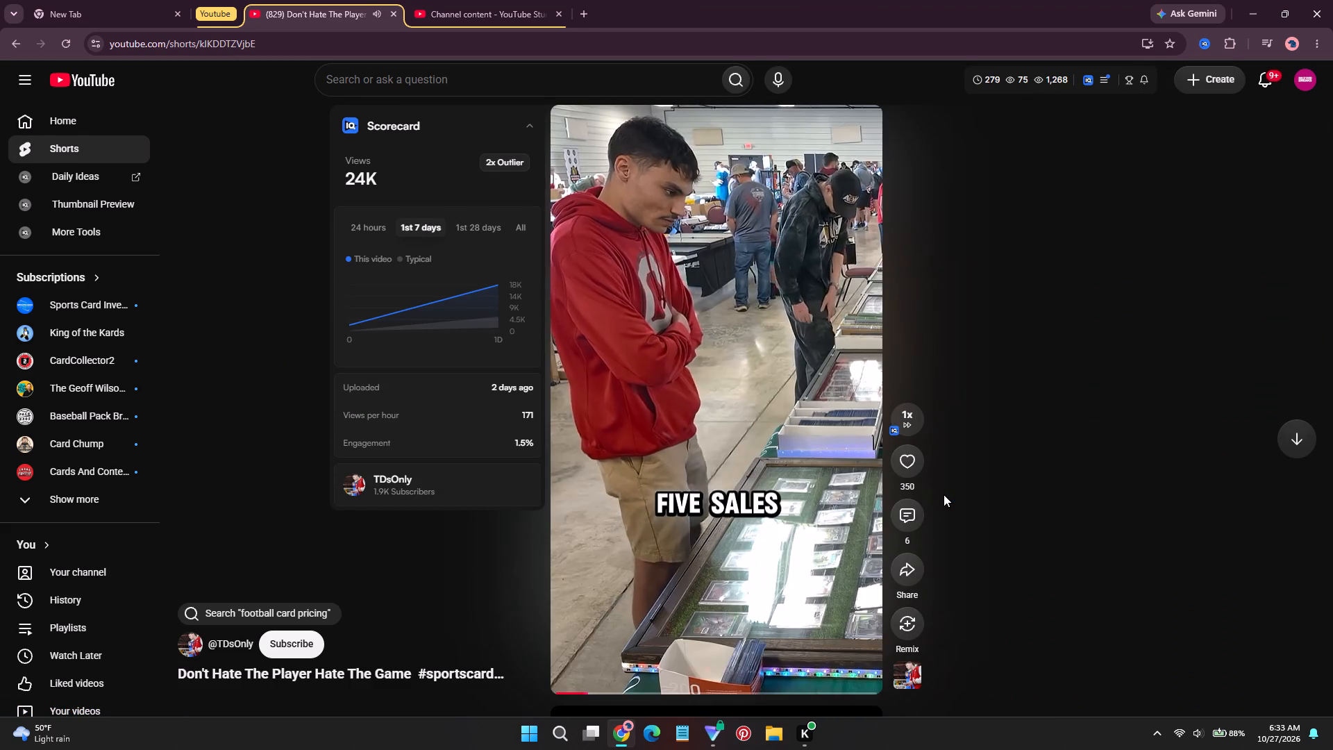
{"action": "left_click", "coordinate": [915, 462]}
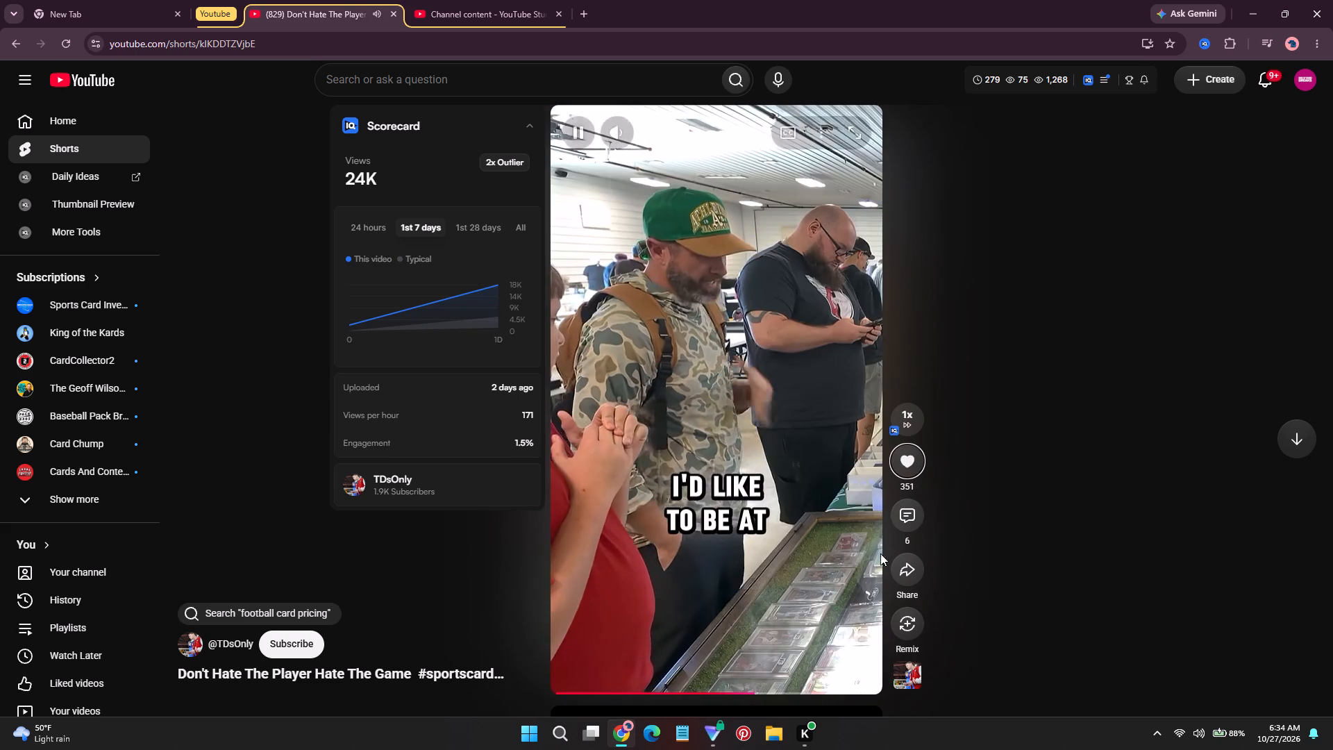
Post the comment "i thought it was something serious" on the Short.
{"action": "left_click", "coordinate": [905, 524]}
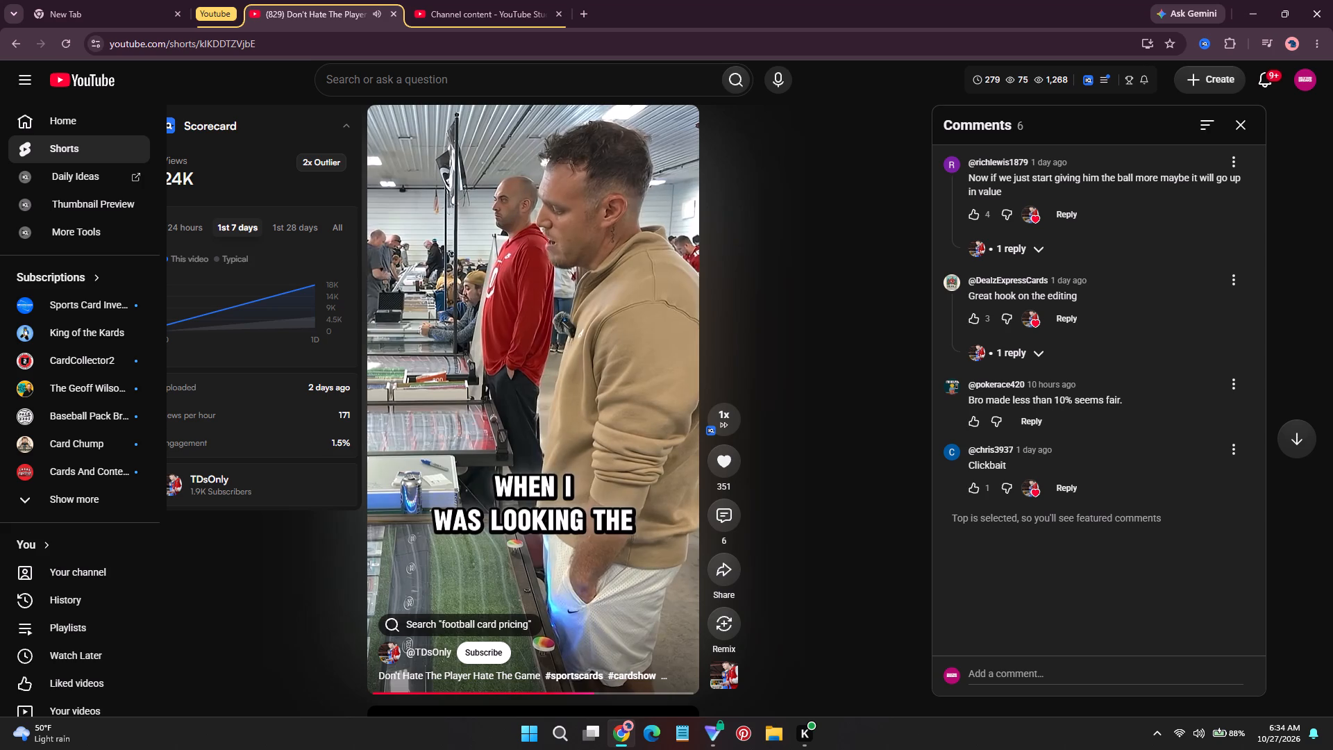
{"action": "left_click", "coordinate": [1035, 681]}
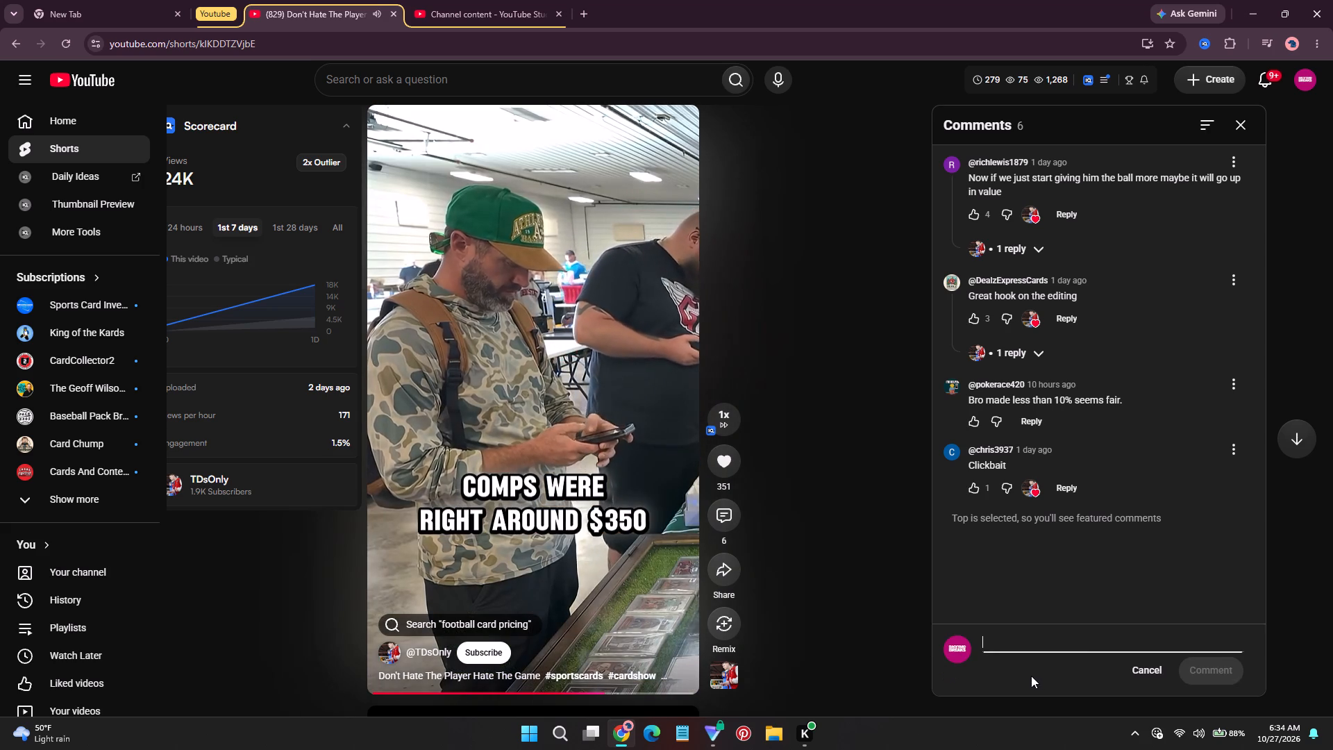
{"action": "type", "text": "th"}
{"action": "key", "text": "BackSpace"}
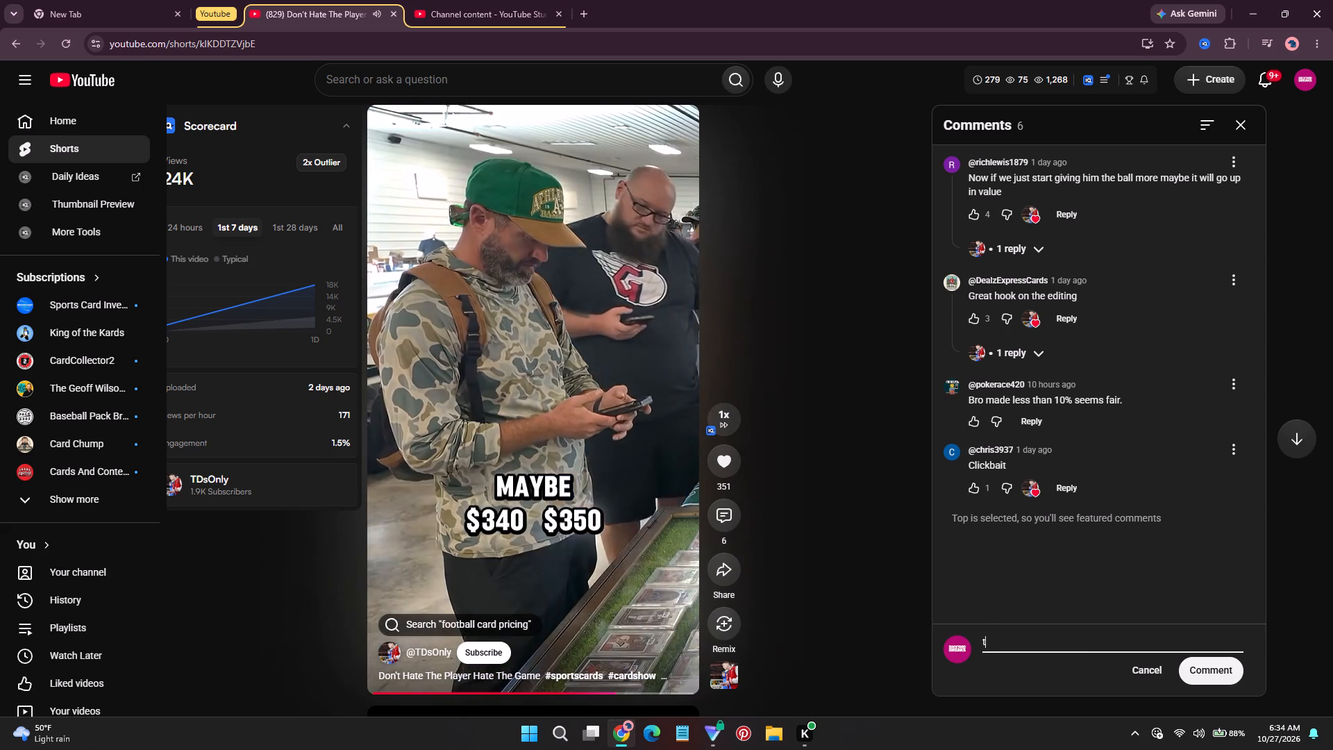
{"action": "key", "text": "BackSpace"}
{"action": "key", "text": "o"}
{"action": "key", "text": "BackSpace"}
{"action": "type", "text": "i thought"}
{"action": "key", "text": "space"}
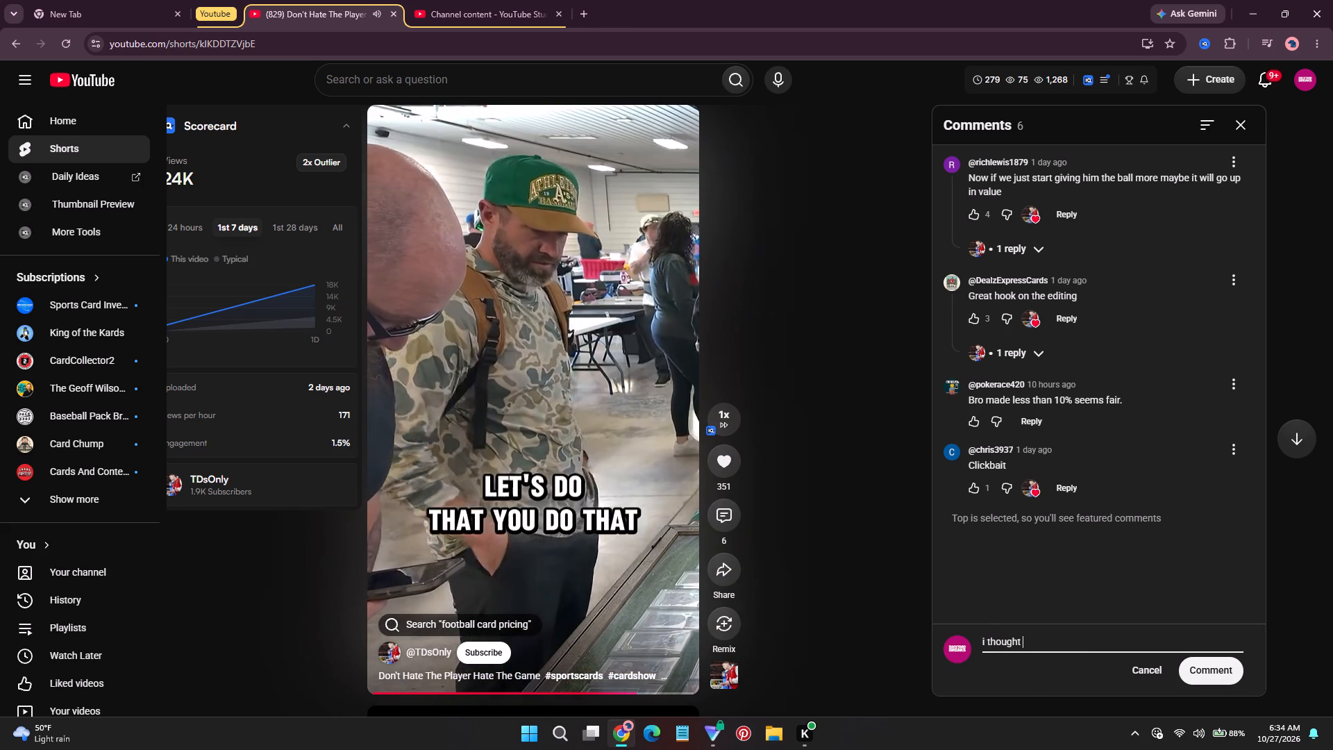
{"action": "type", "text": "it was something"}
{"action": "key", "text": "space"}
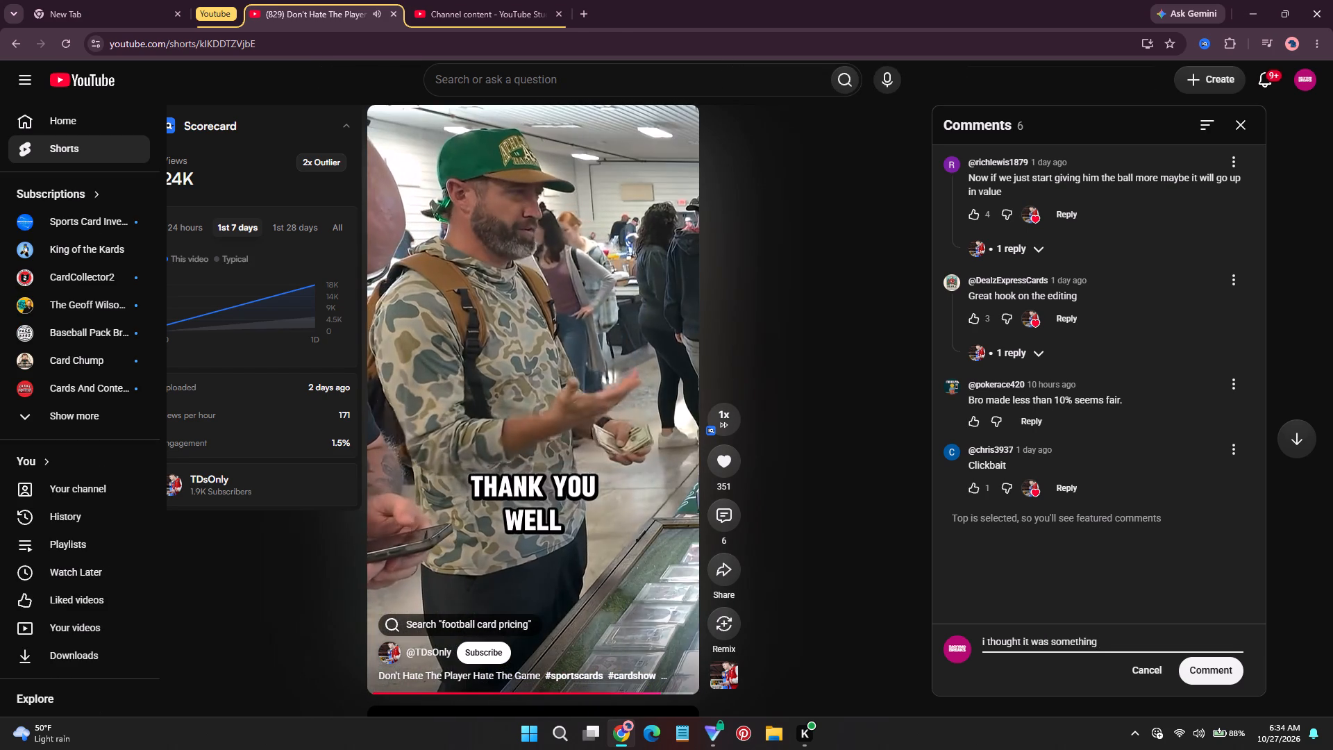
{"action": "type", "text": "serious"}
{"action": "key", "text": "Return"}
{"action": "left_click", "coordinate": [1202, 673]}
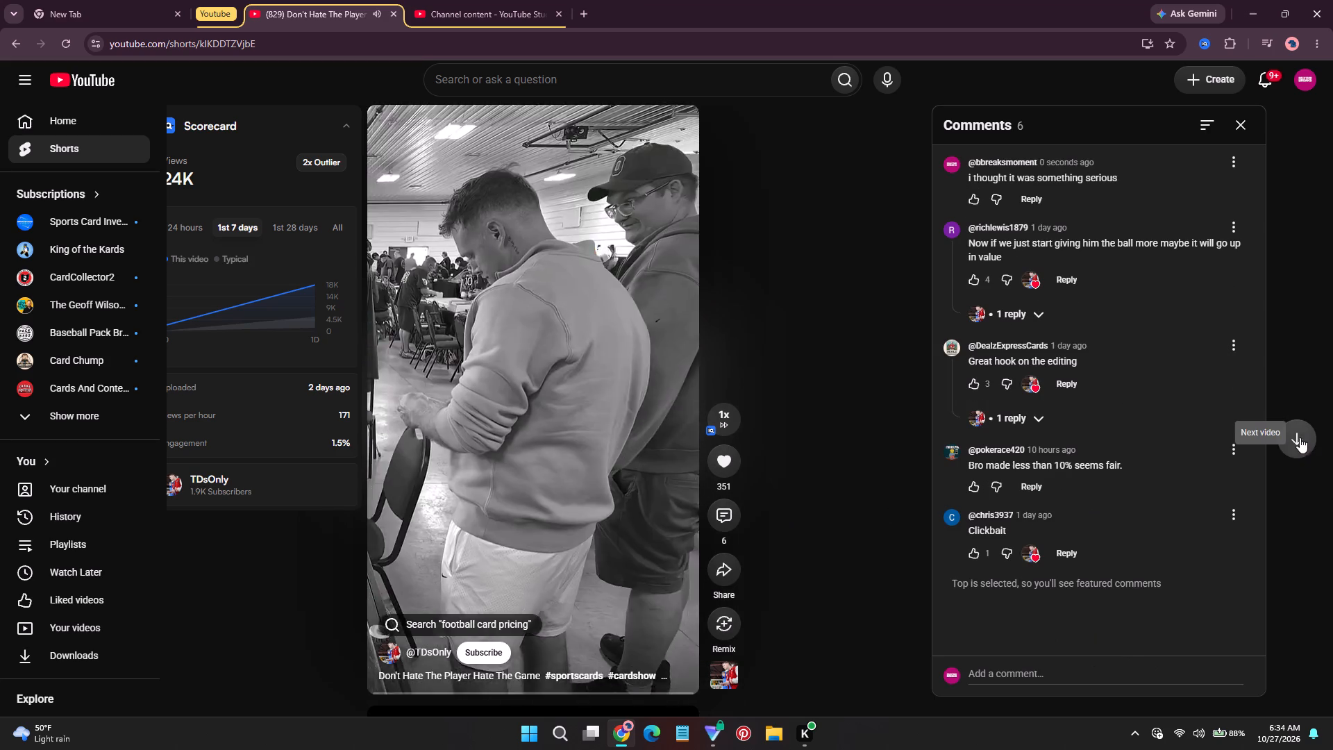
Advance to the next Short, close its comments and like it.
{"action": "left_click", "coordinate": [1299, 436]}
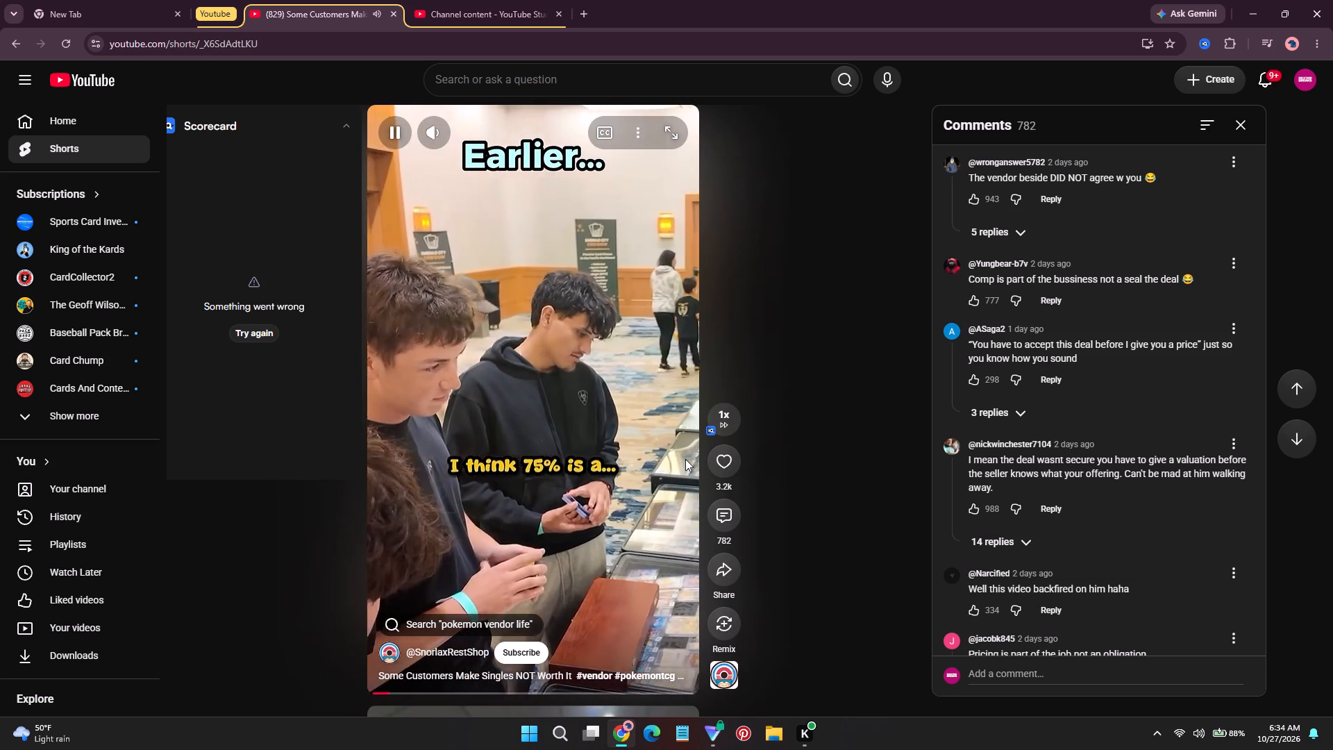
{"action": "left_click", "coordinate": [1243, 130]}
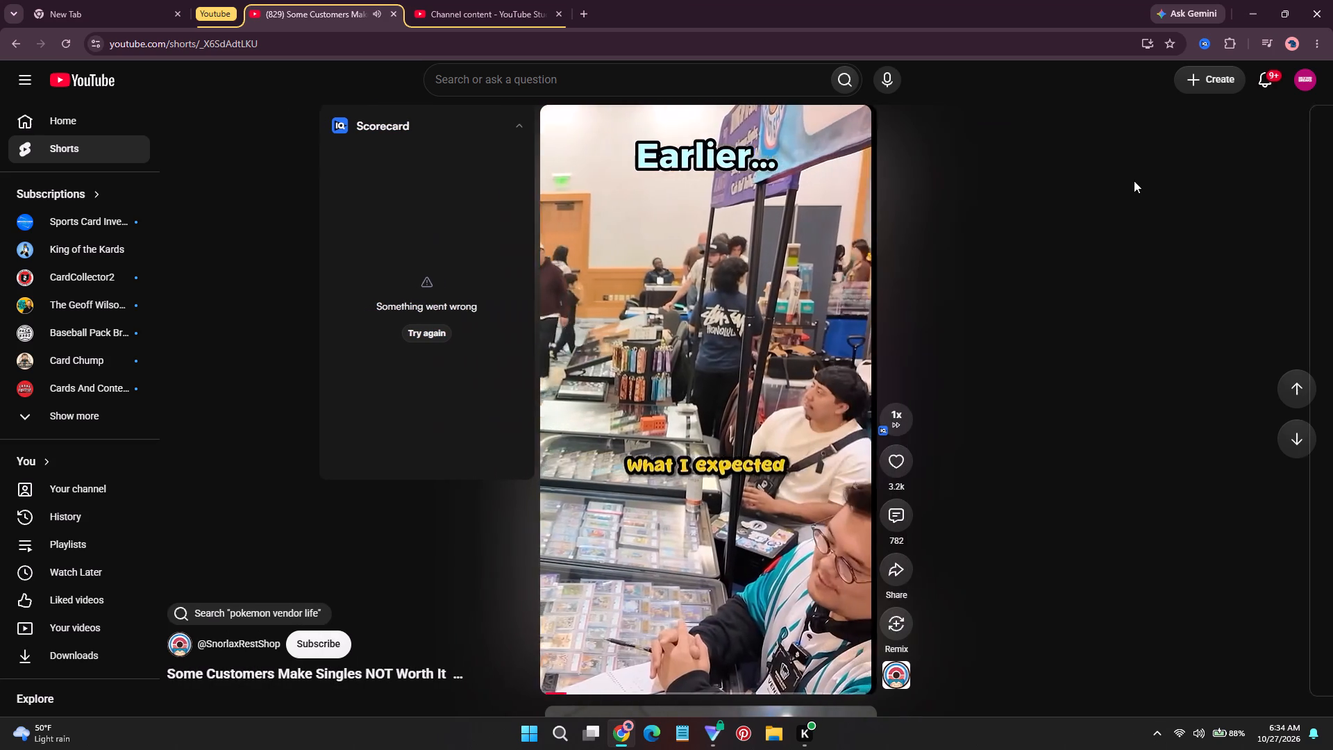
{"action": "left_click", "coordinate": [905, 478]}
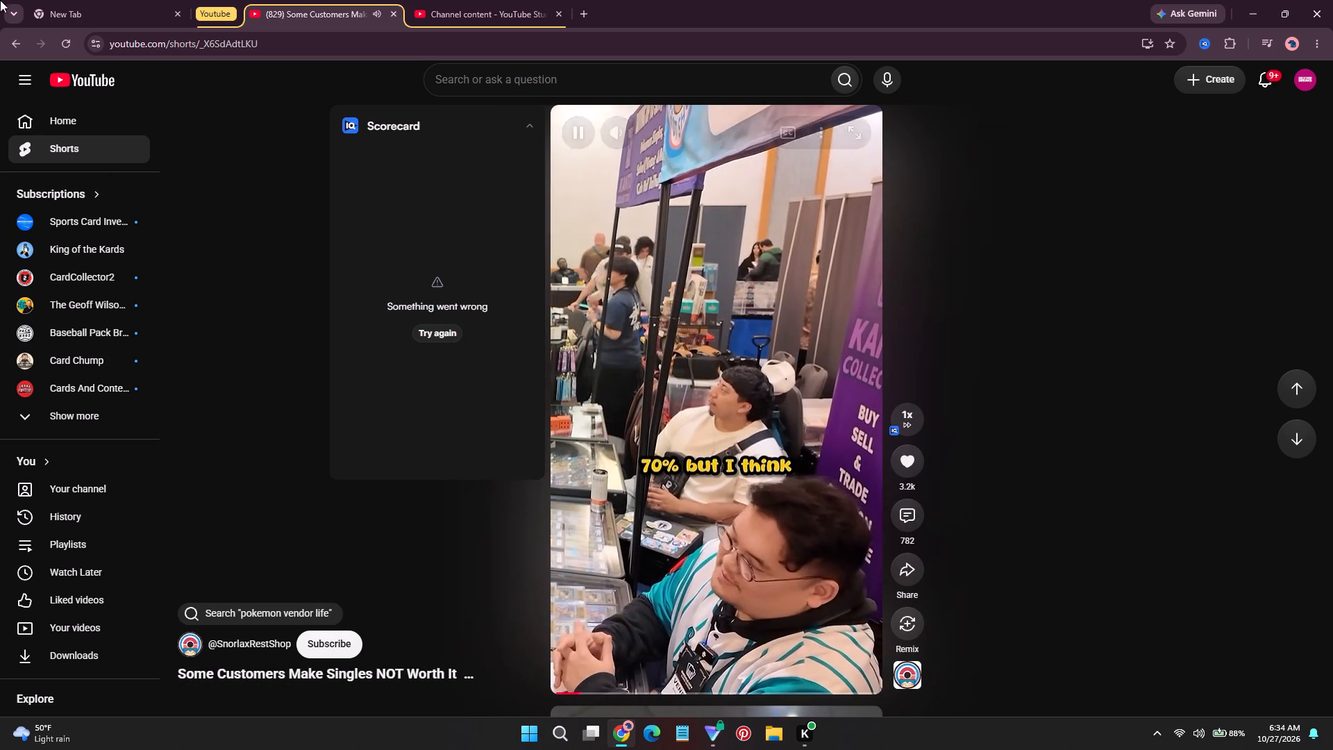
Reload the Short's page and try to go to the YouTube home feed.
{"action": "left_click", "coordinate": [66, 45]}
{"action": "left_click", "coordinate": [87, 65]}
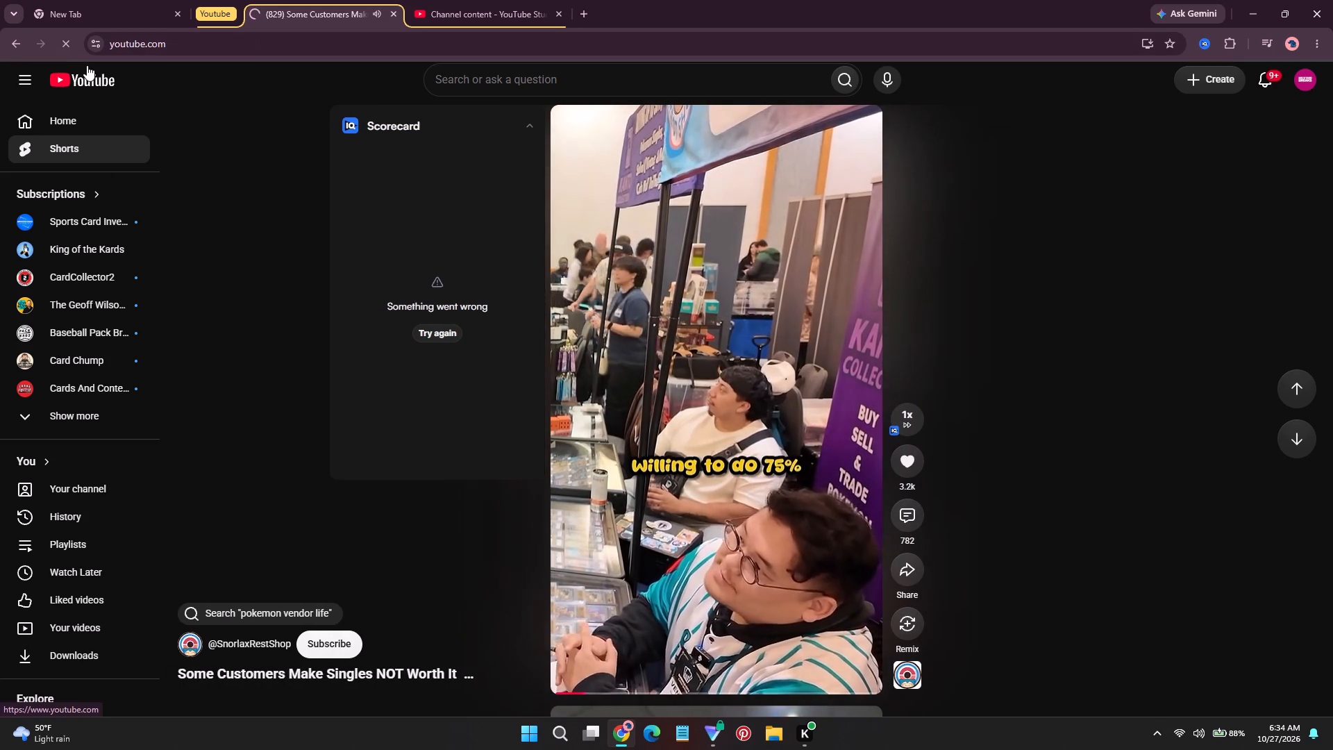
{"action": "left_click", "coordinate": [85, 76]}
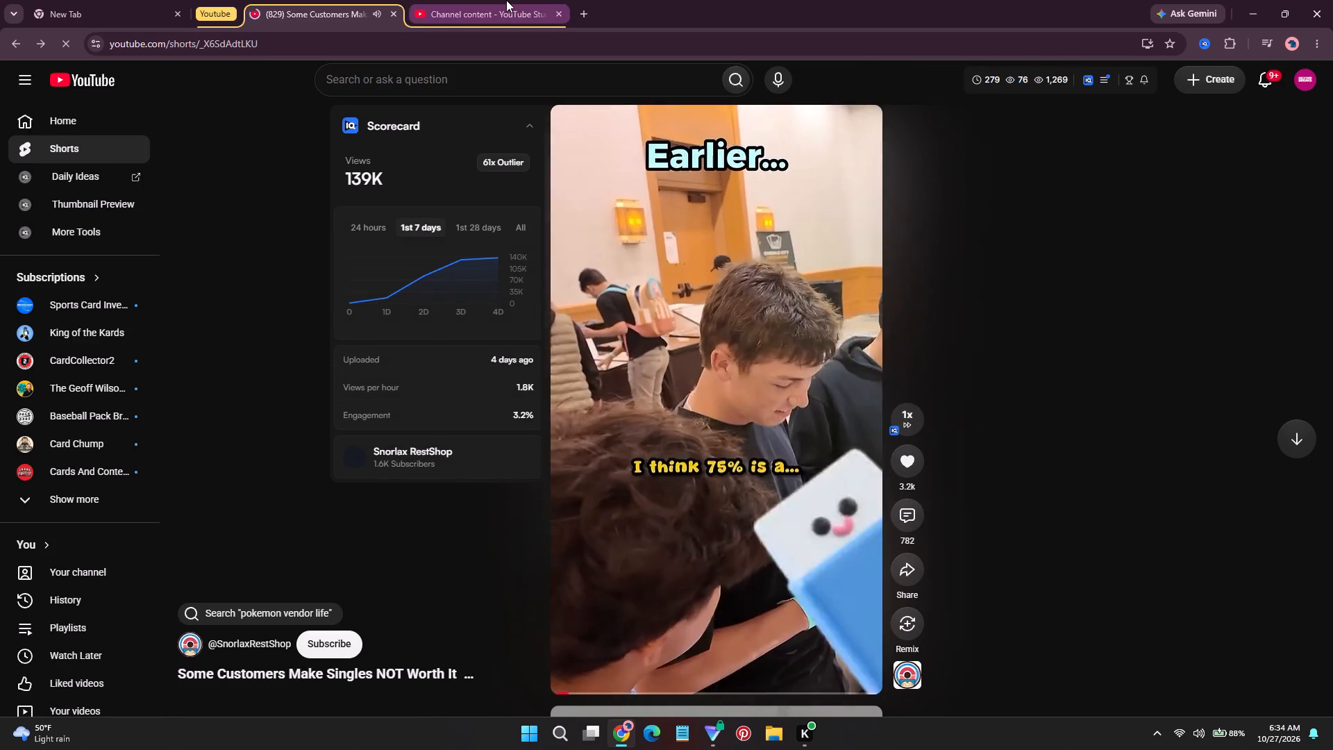
In YouTube Studio, review the overview and audience analytics of the Ep - 9 Short, then return to the channel content list.
{"action": "left_click", "coordinate": [501, 0]}
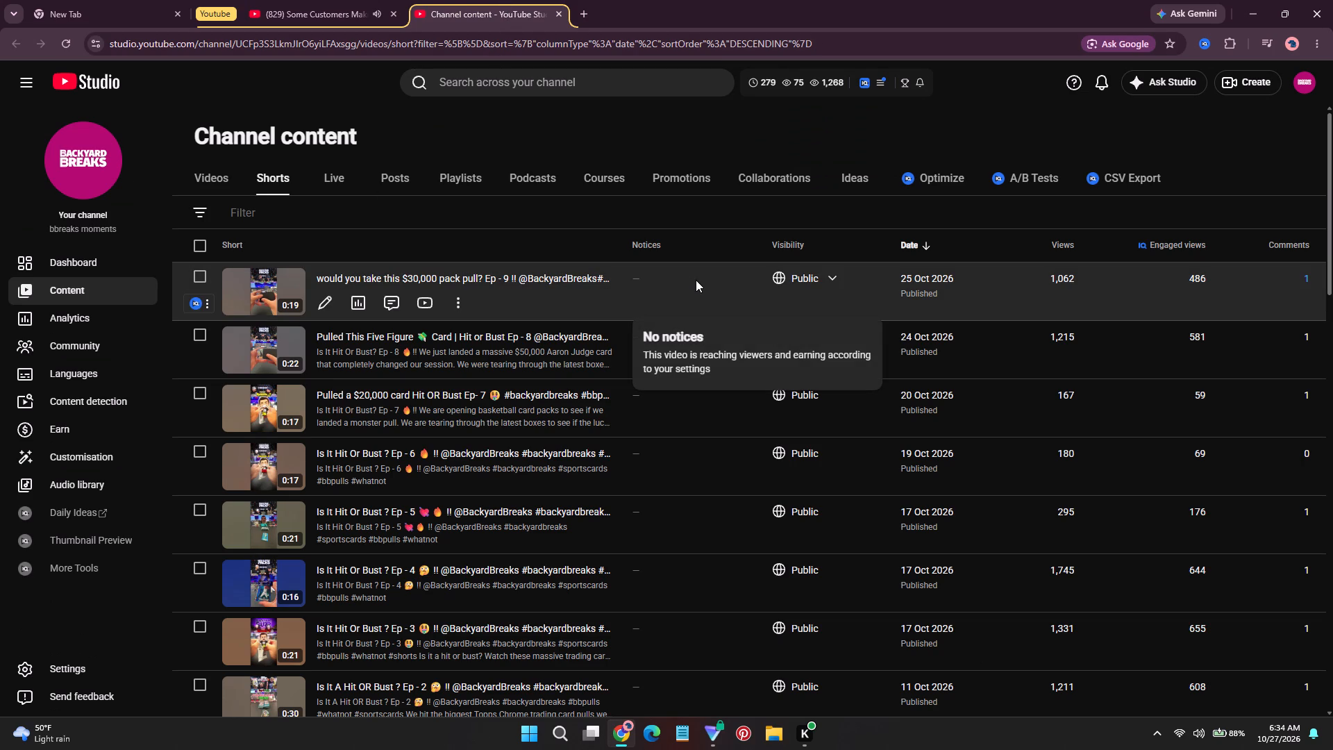
{"action": "left_click", "coordinate": [351, 305]}
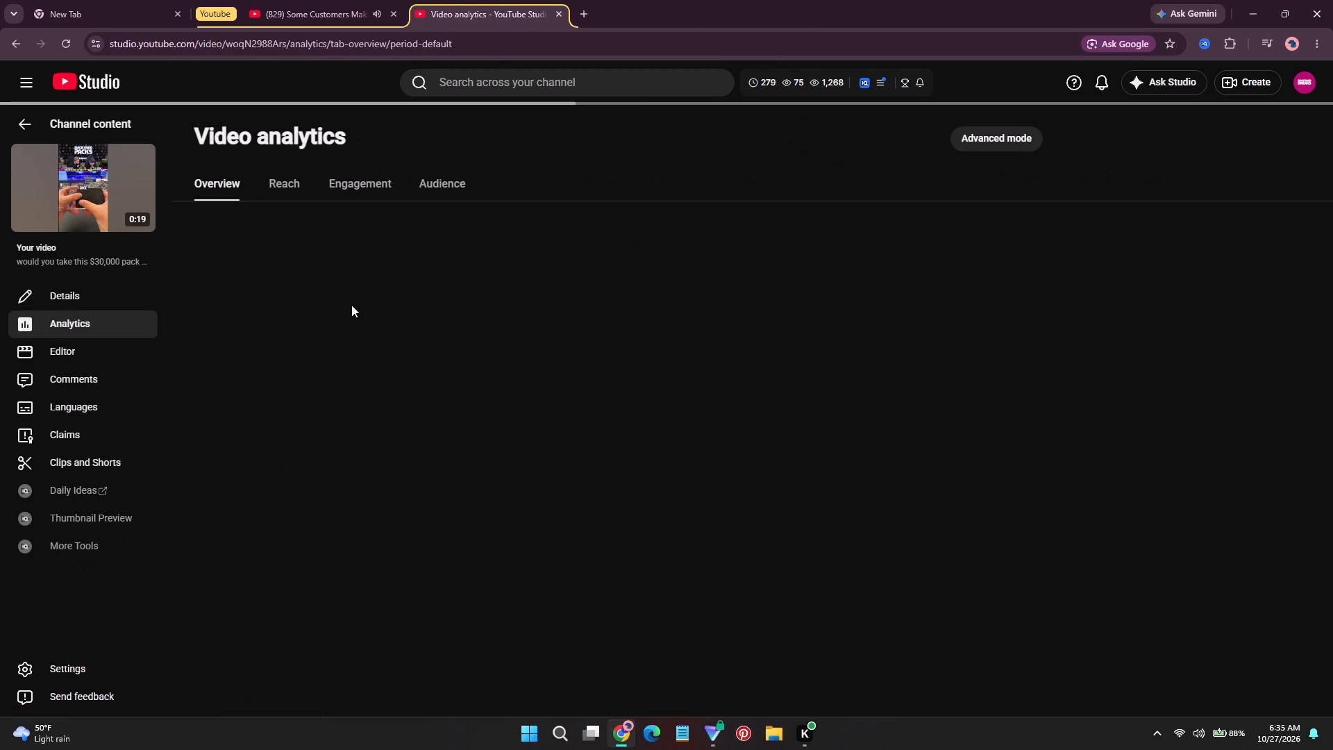
{"action": "left_click", "coordinate": [445, 190]}
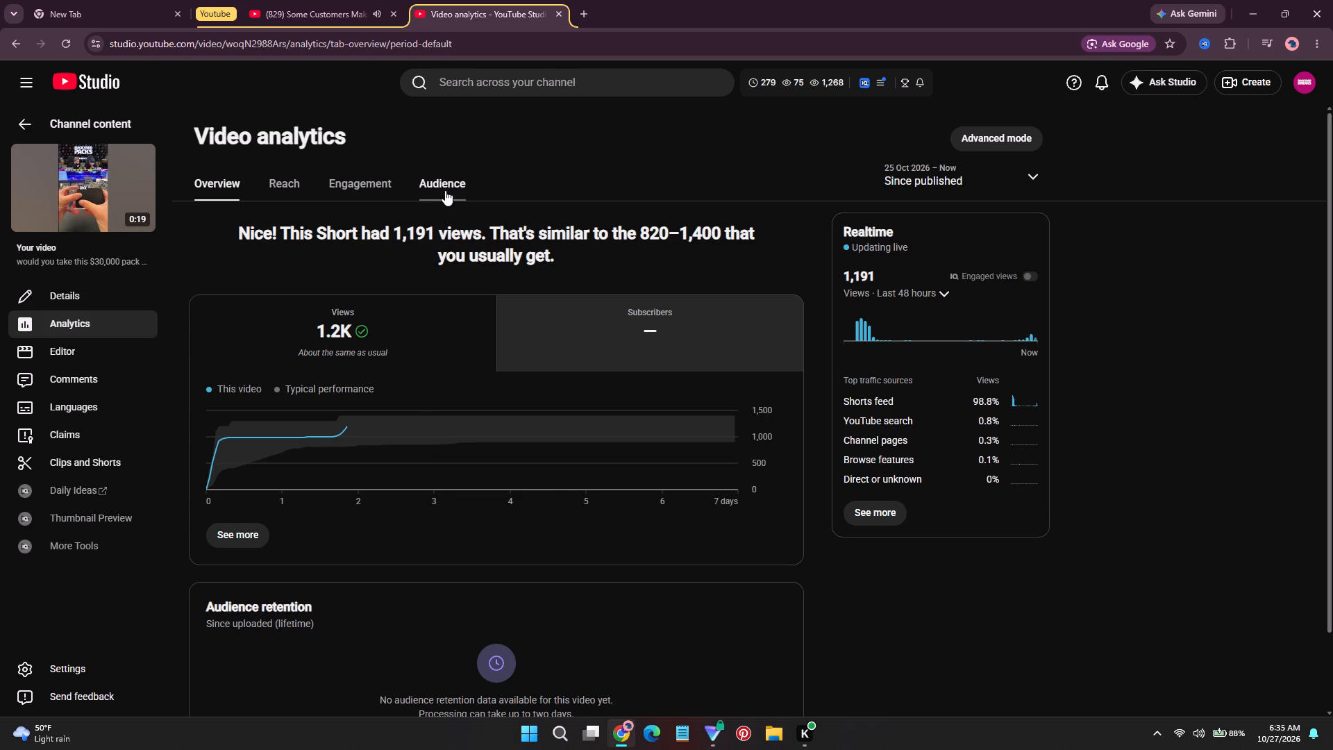
{"action": "scroll", "coordinate": [632, 469], "scroll_direction": "down", "scroll_amount": 5}
{"action": "scroll", "coordinate": [633, 469], "scroll_direction": "up", "scroll_amount": 3}
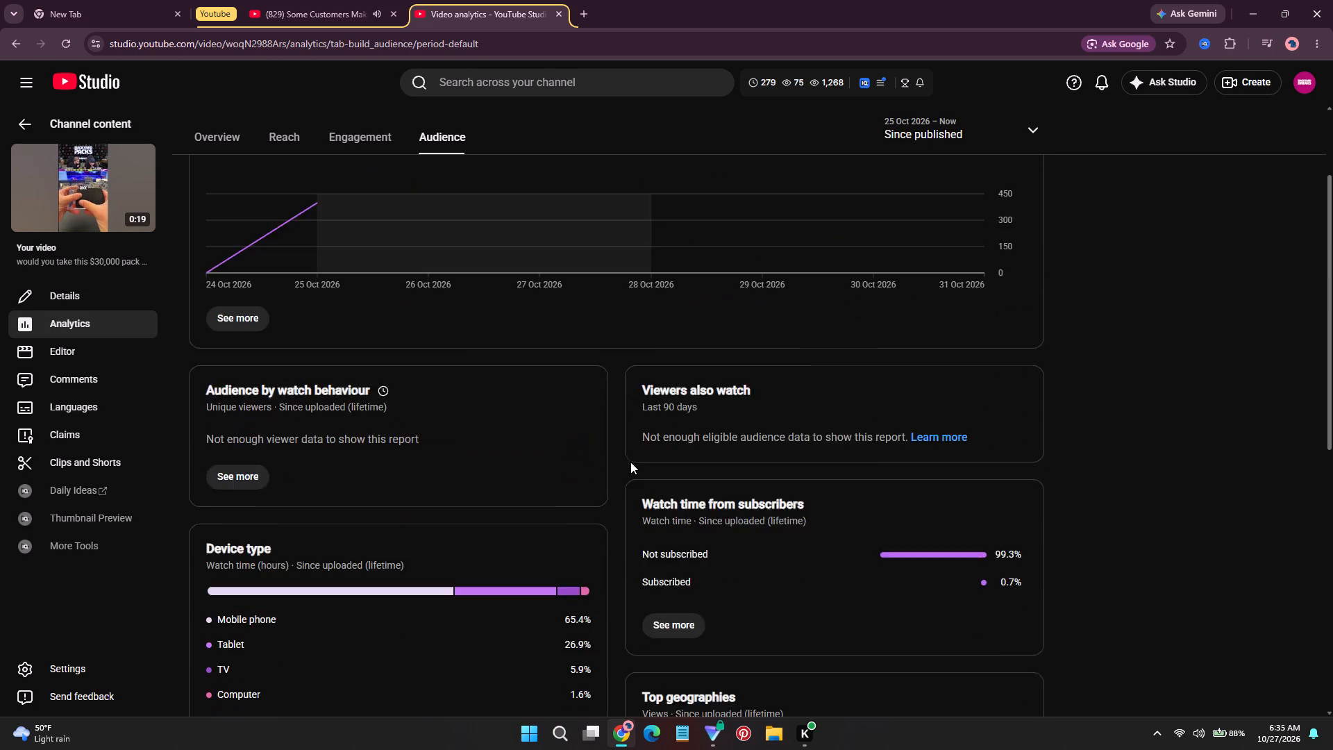
{"action": "scroll", "coordinate": [630, 462], "scroll_direction": "up", "scroll_amount": 1}
{"action": "scroll", "coordinate": [90, 110], "scroll_direction": "up", "scroll_amount": 3}
{"action": "left_click", "coordinate": [17, 122]}
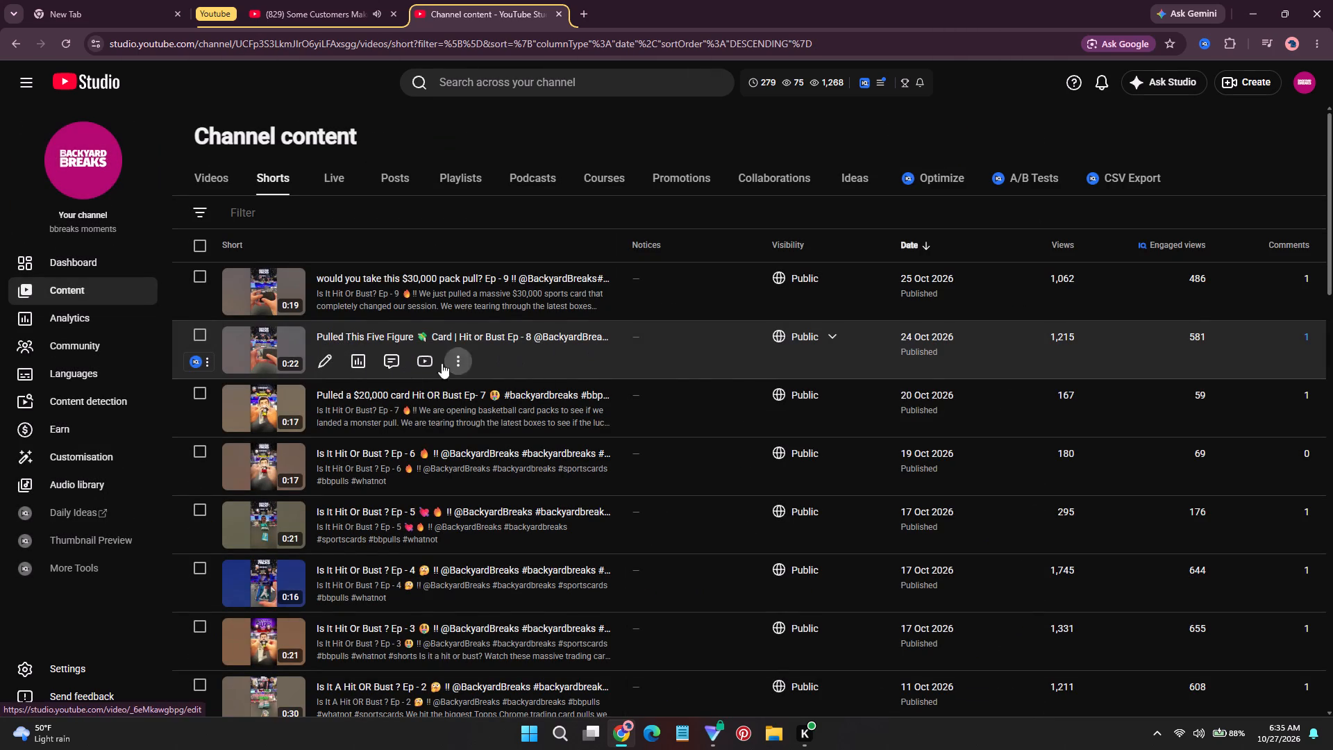
Review the audience analytics of the Ep - 8 Short and return to the channel content list.
{"action": "left_click", "coordinate": [356, 362]}
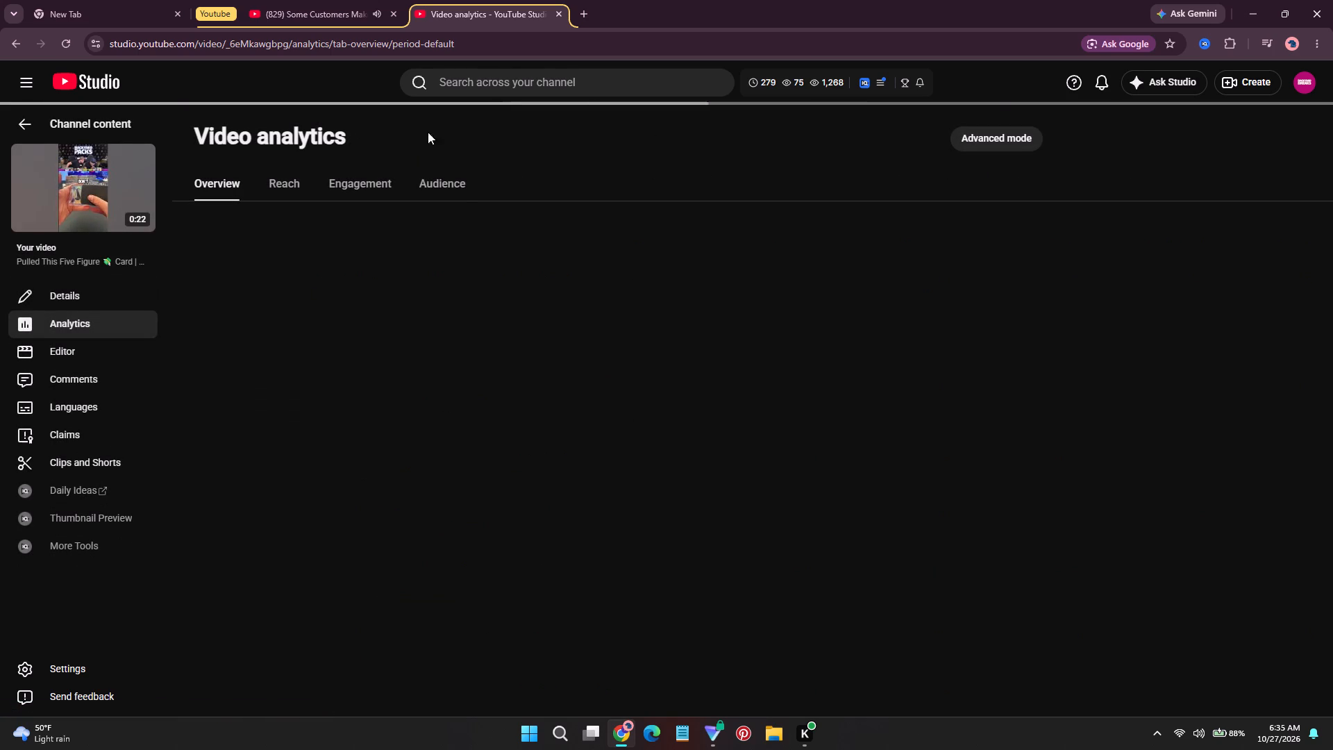
{"action": "left_click", "coordinate": [442, 182]}
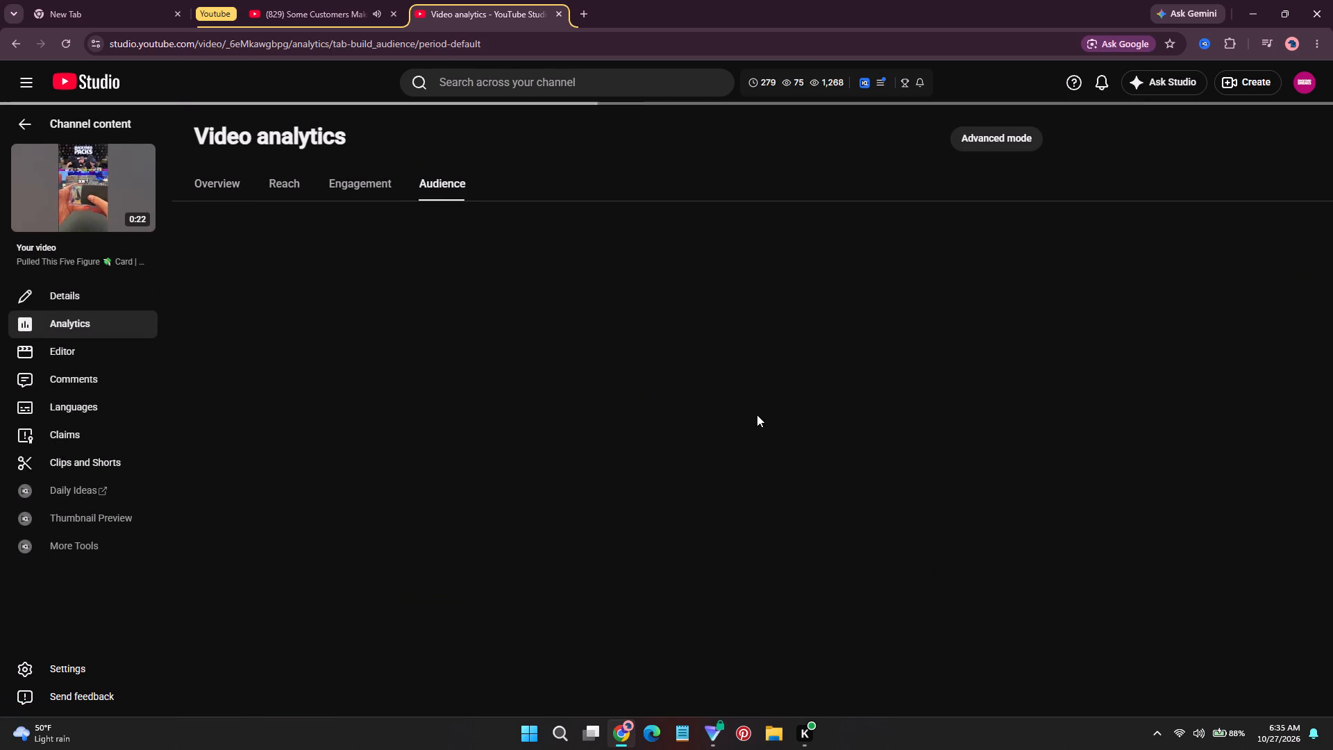
{"action": "scroll", "coordinate": [737, 428], "scroll_direction": "down", "scroll_amount": 5}
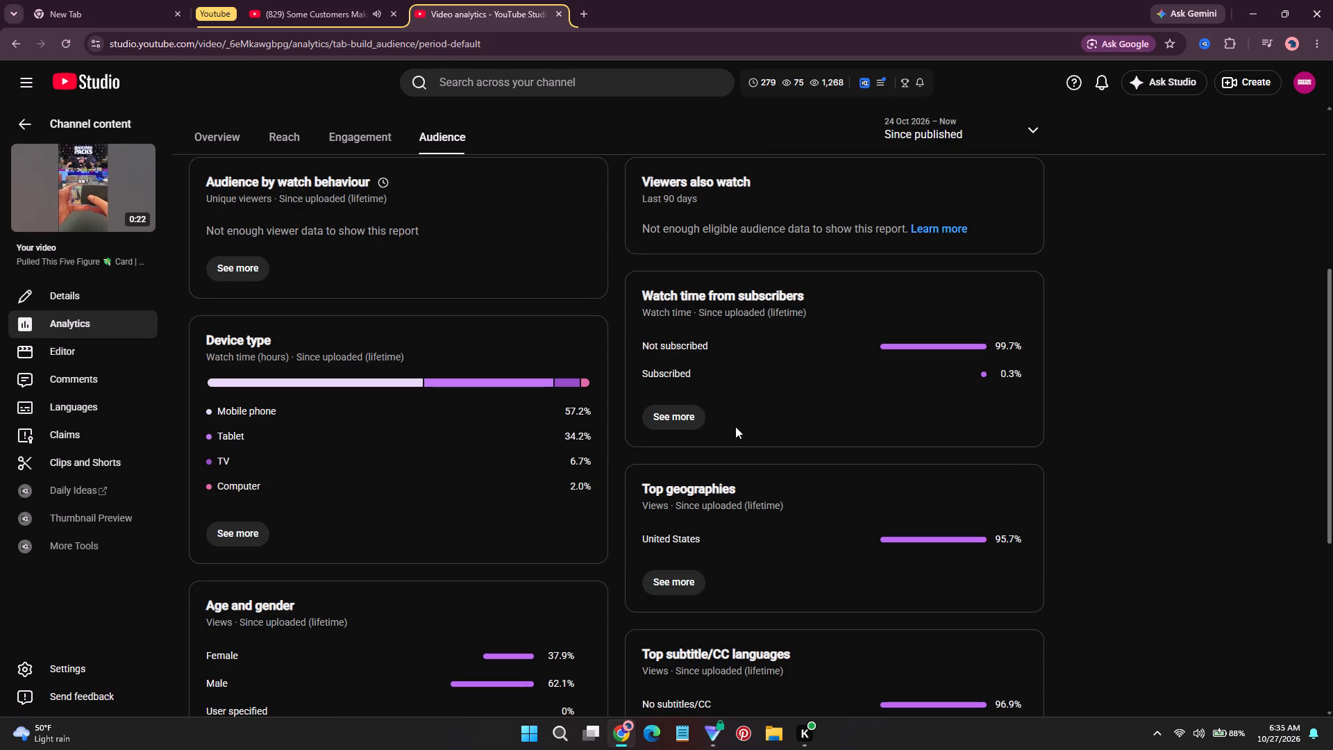
{"action": "left_click", "coordinate": [15, 127]}
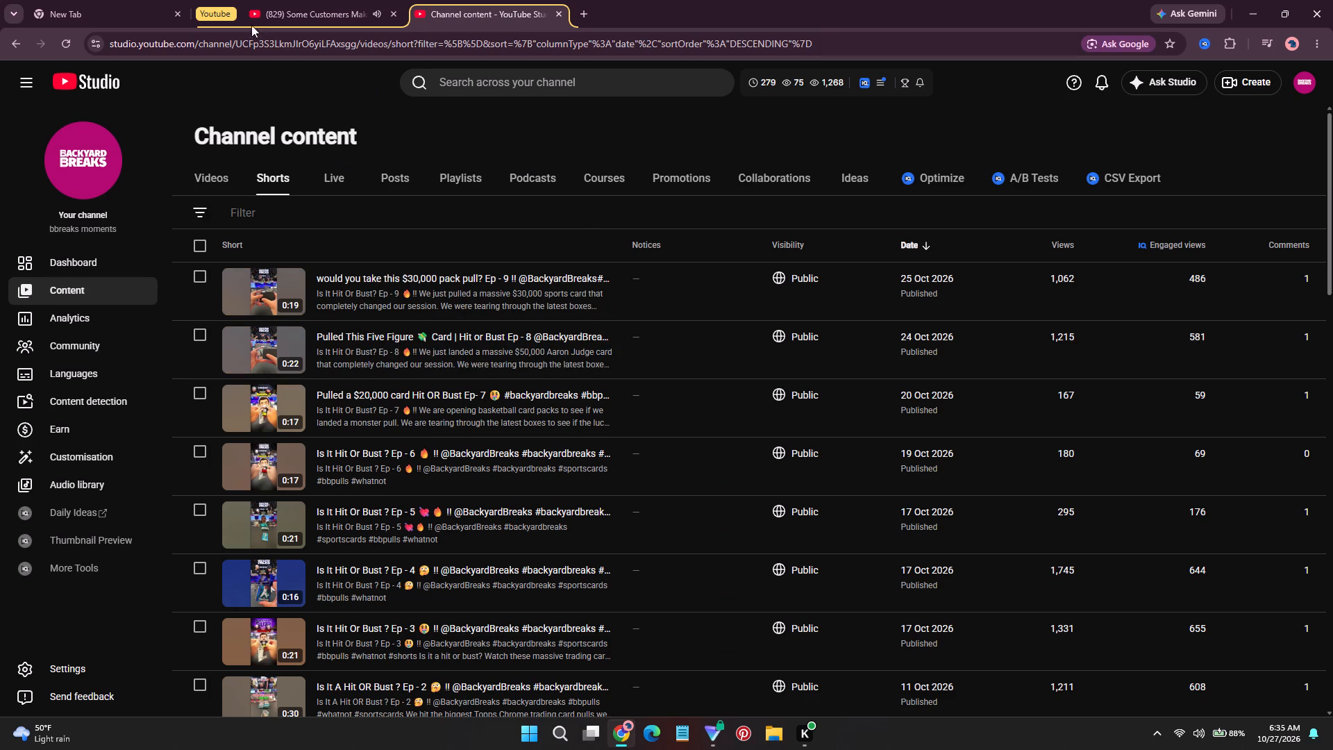
Return to the open Short "Some Customers Make Singles NOT Worth It".
{"action": "left_click", "coordinate": [290, 12]}
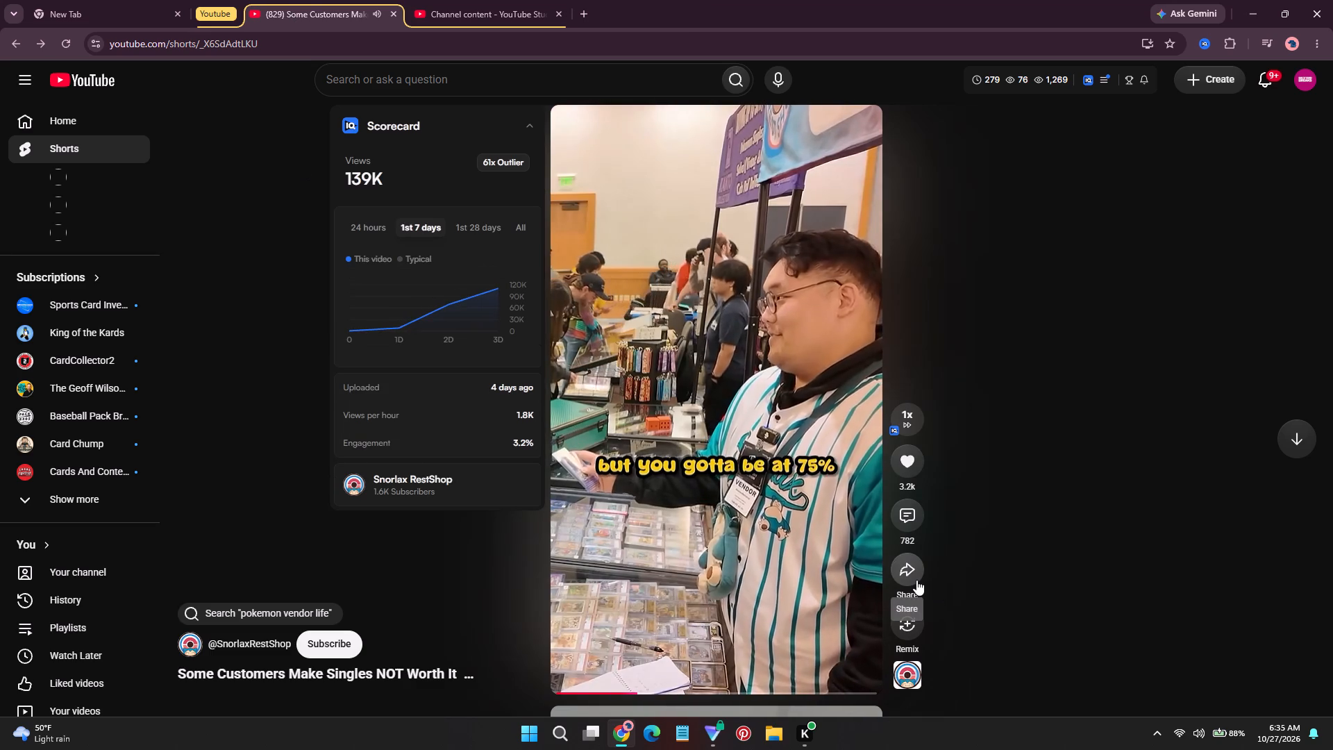
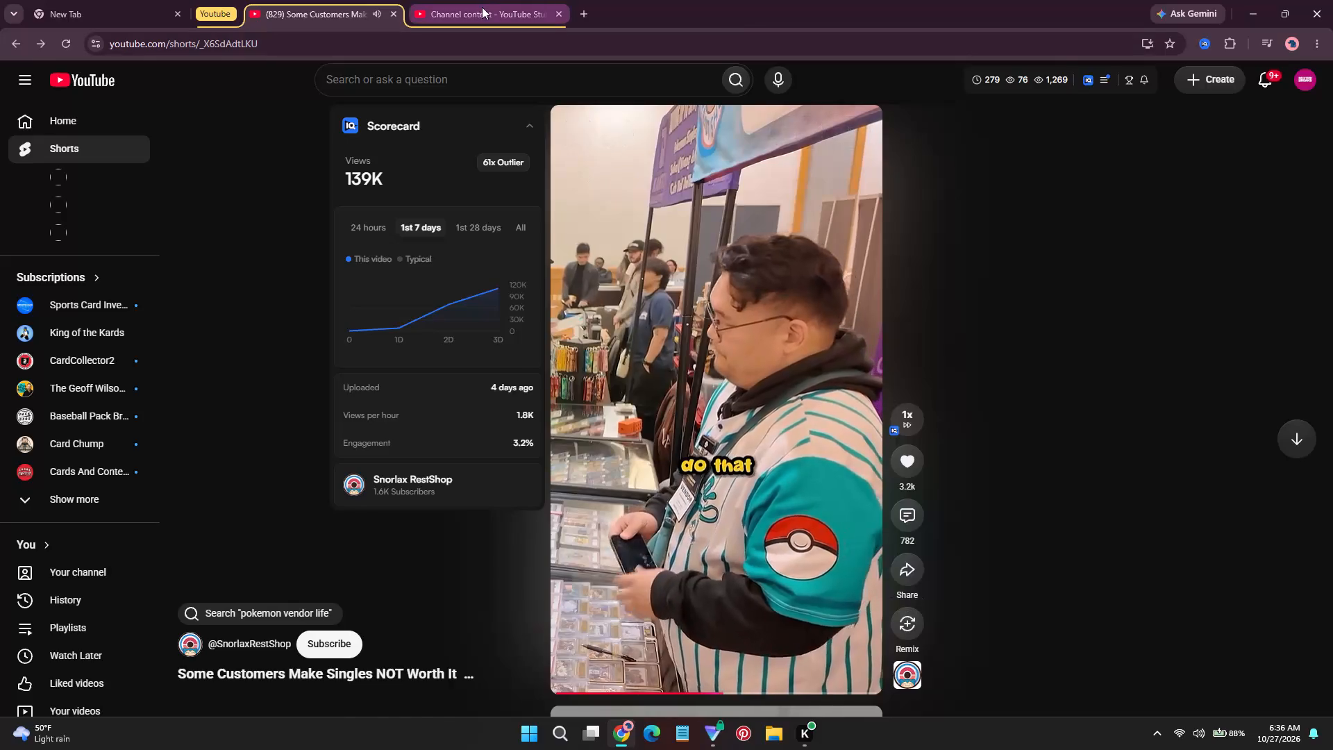
In YouTube Studio, review the channel dashboard, from the latest Short's performance to recent subscribers, and return to the open Short.
{"action": "left_click", "coordinate": [480, 7]}
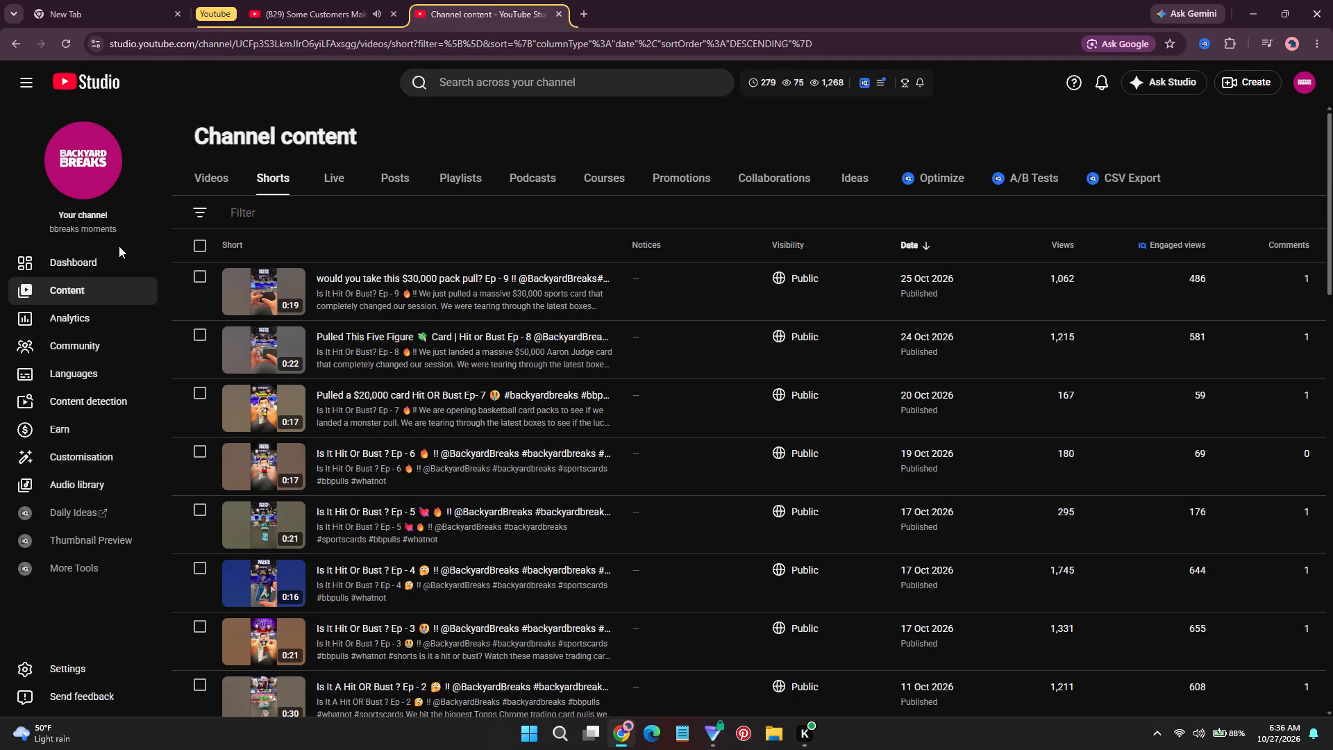
{"action": "left_click", "coordinate": [84, 268]}
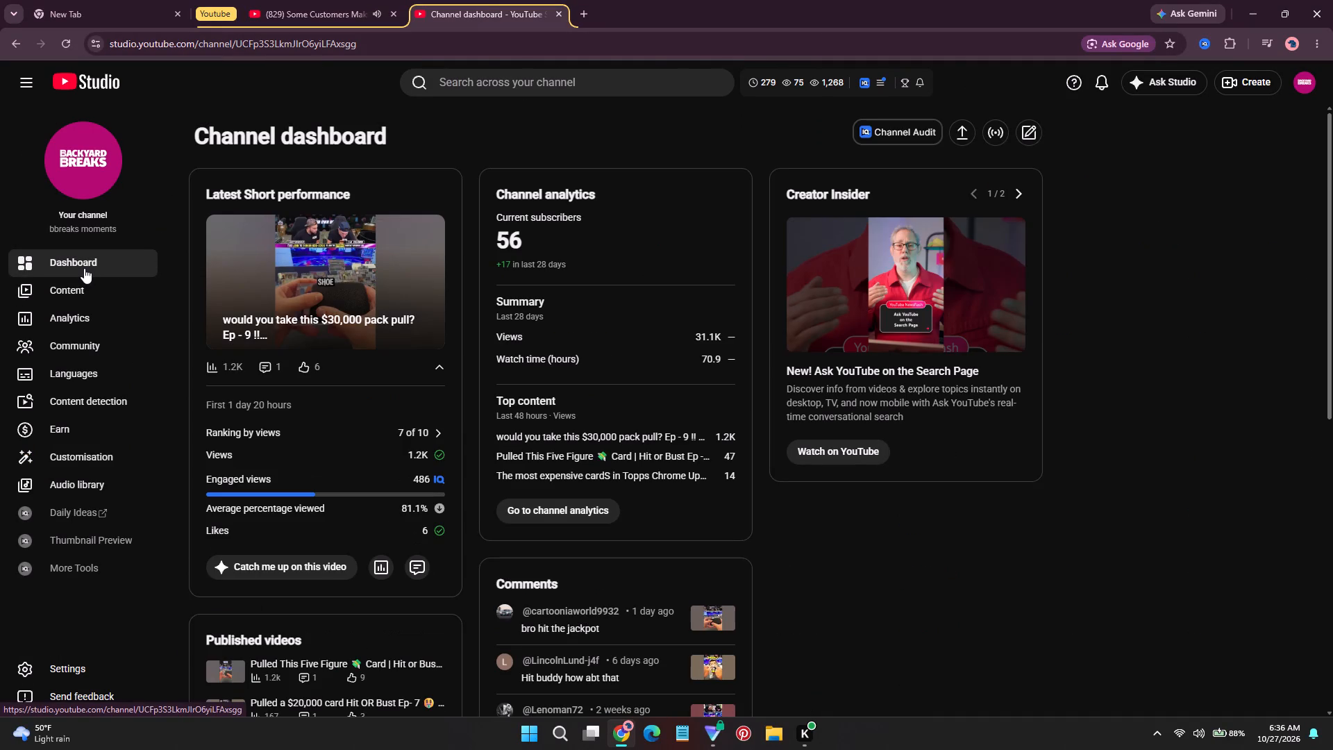
{"action": "scroll", "coordinate": [556, 601], "scroll_direction": "down", "scroll_amount": 3}
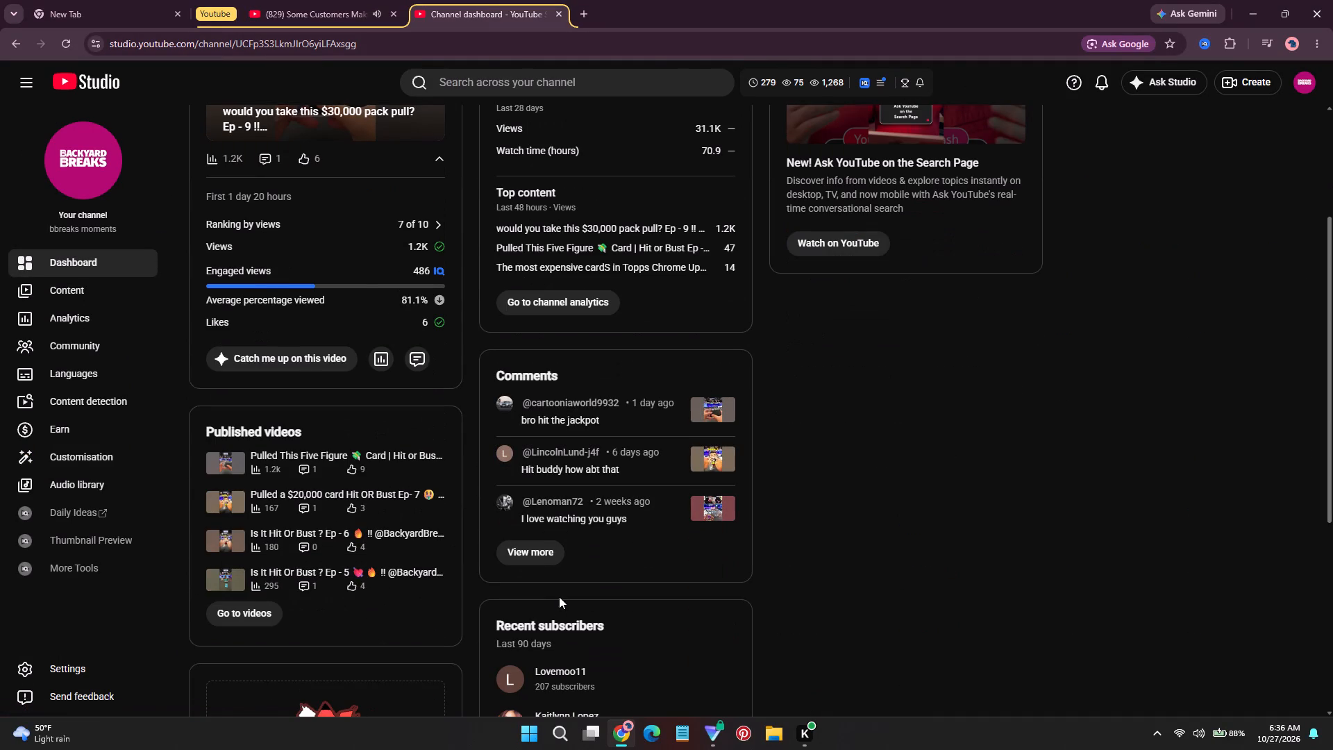
{"action": "scroll", "coordinate": [961, 586], "scroll_direction": "down", "scroll_amount": 2}
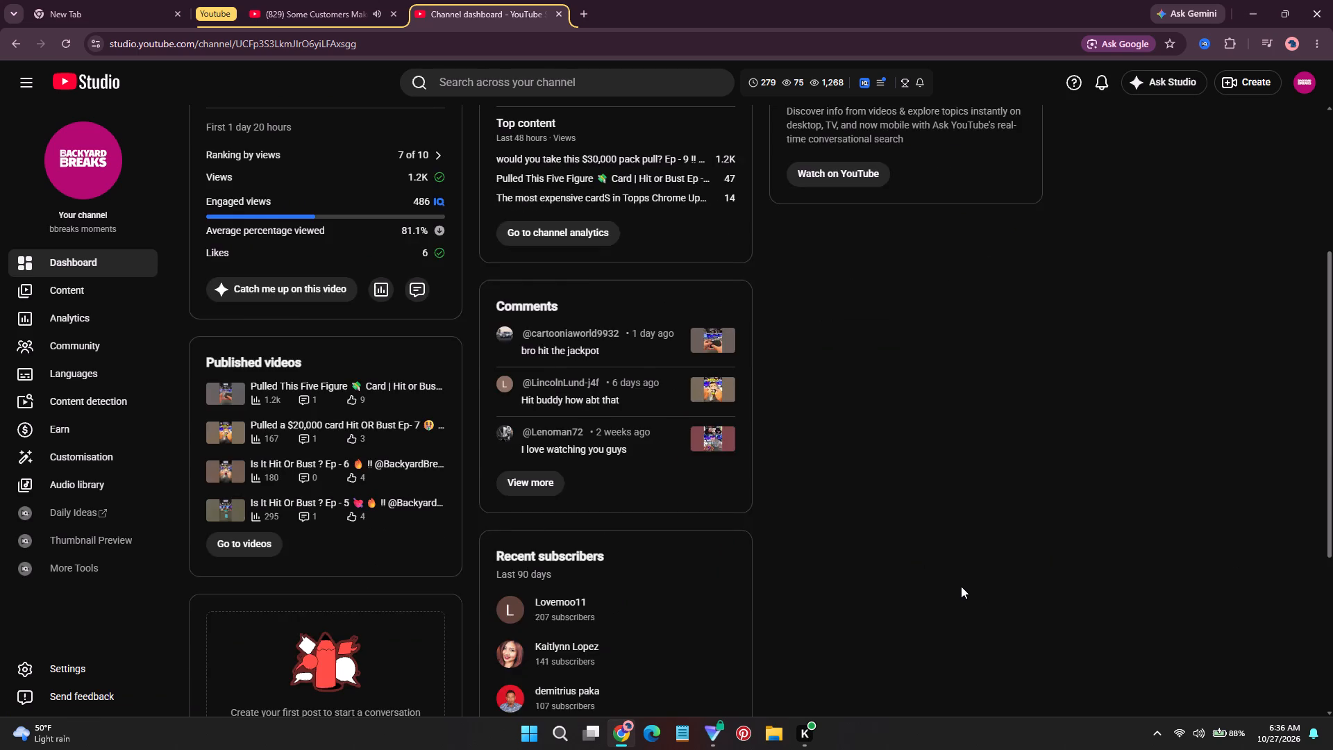
{"action": "scroll", "coordinate": [959, 586], "scroll_direction": "up", "scroll_amount": 12}
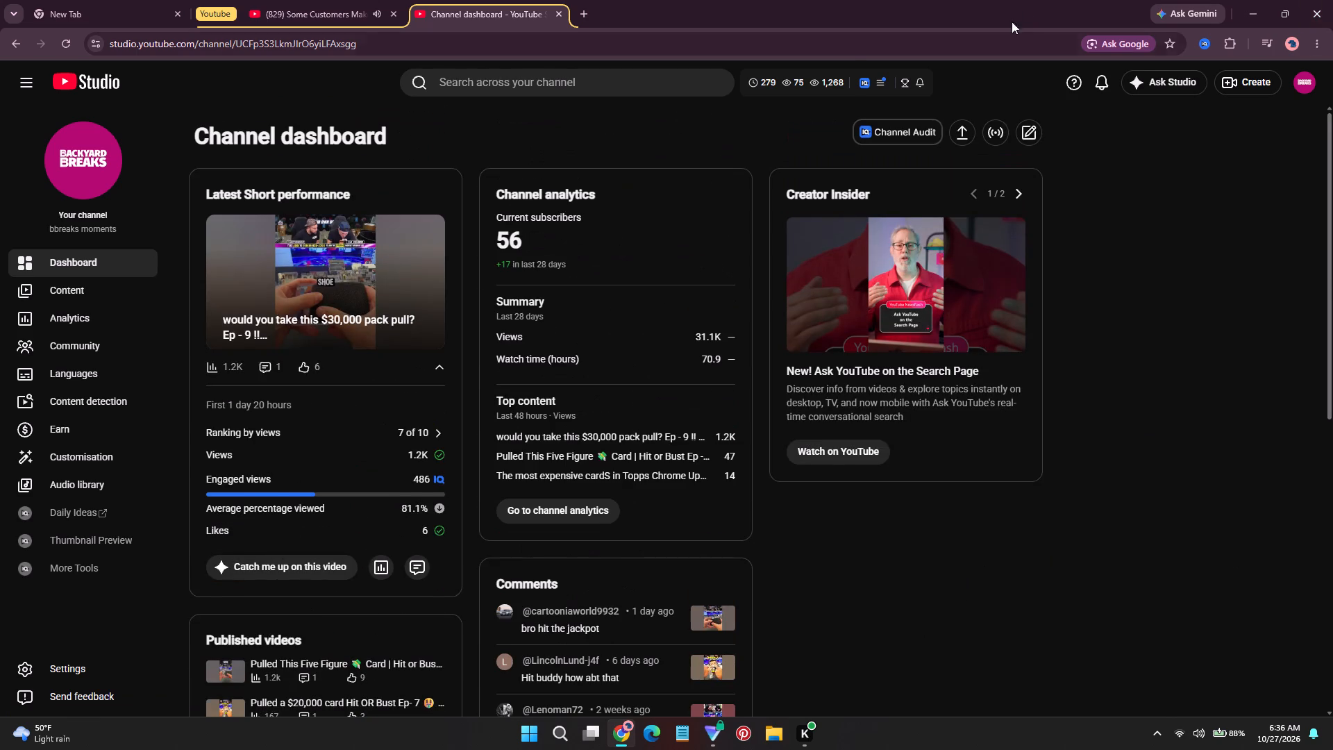
{"action": "left_click", "coordinate": [321, 0]}
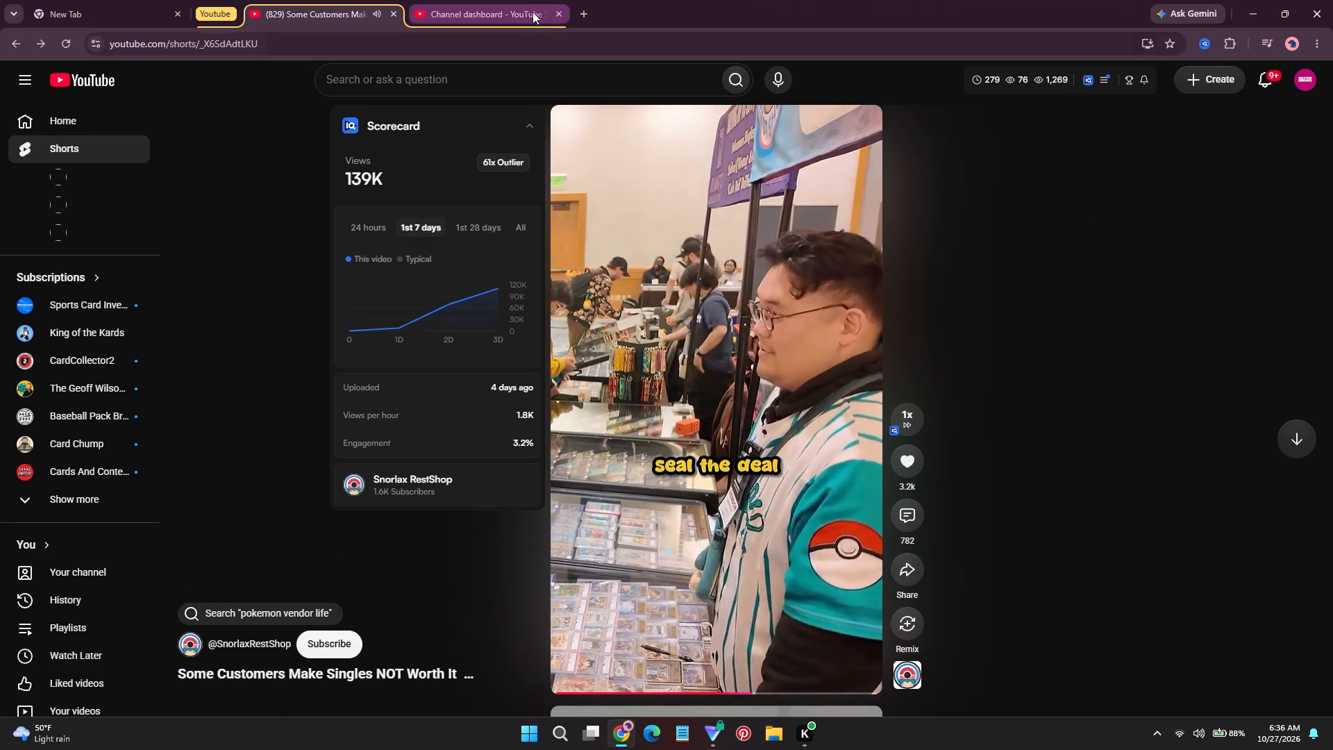
In YouTube Studio, start a new video upload with the file "hit episode 10" from the EDITED VIDEO folder.
{"action": "left_click", "coordinate": [517, 7]}
{"action": "left_click", "coordinate": [1226, 78]}
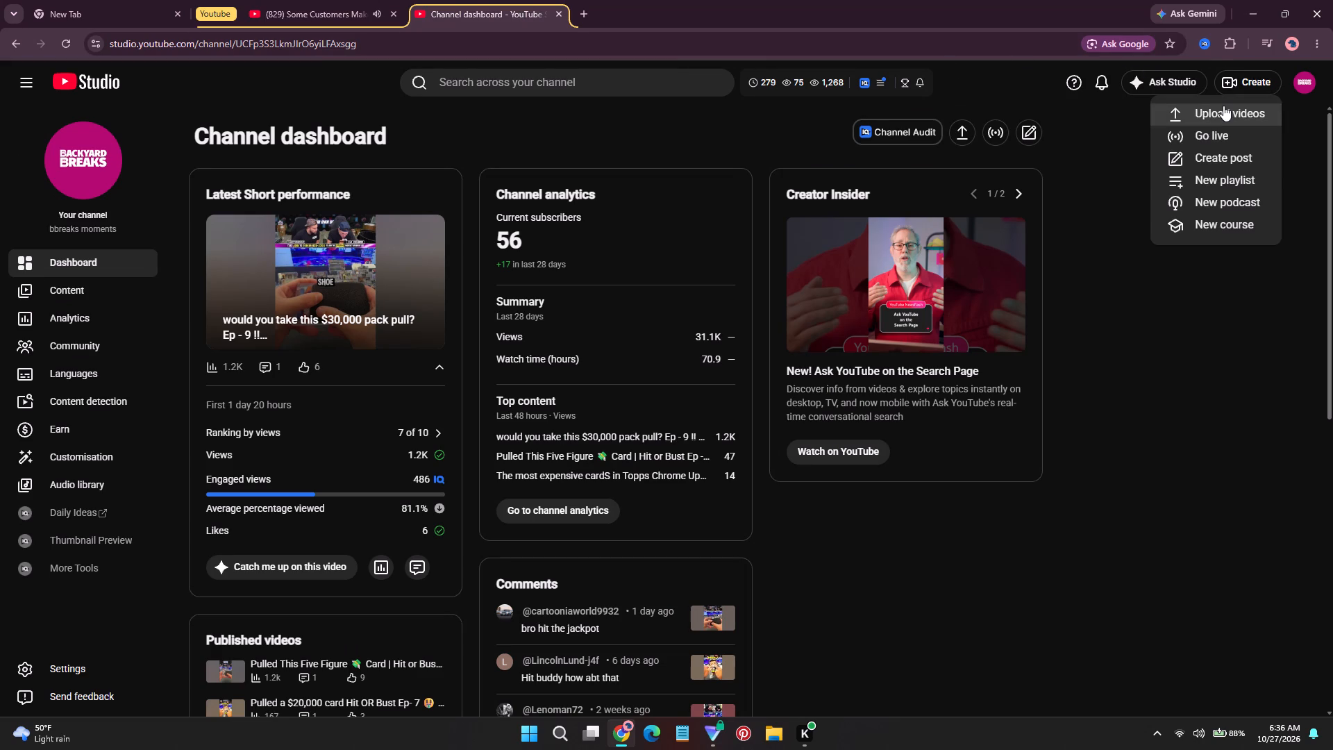
{"action": "left_click", "coordinate": [1223, 110]}
{"action": "left_click", "coordinate": [674, 451]}
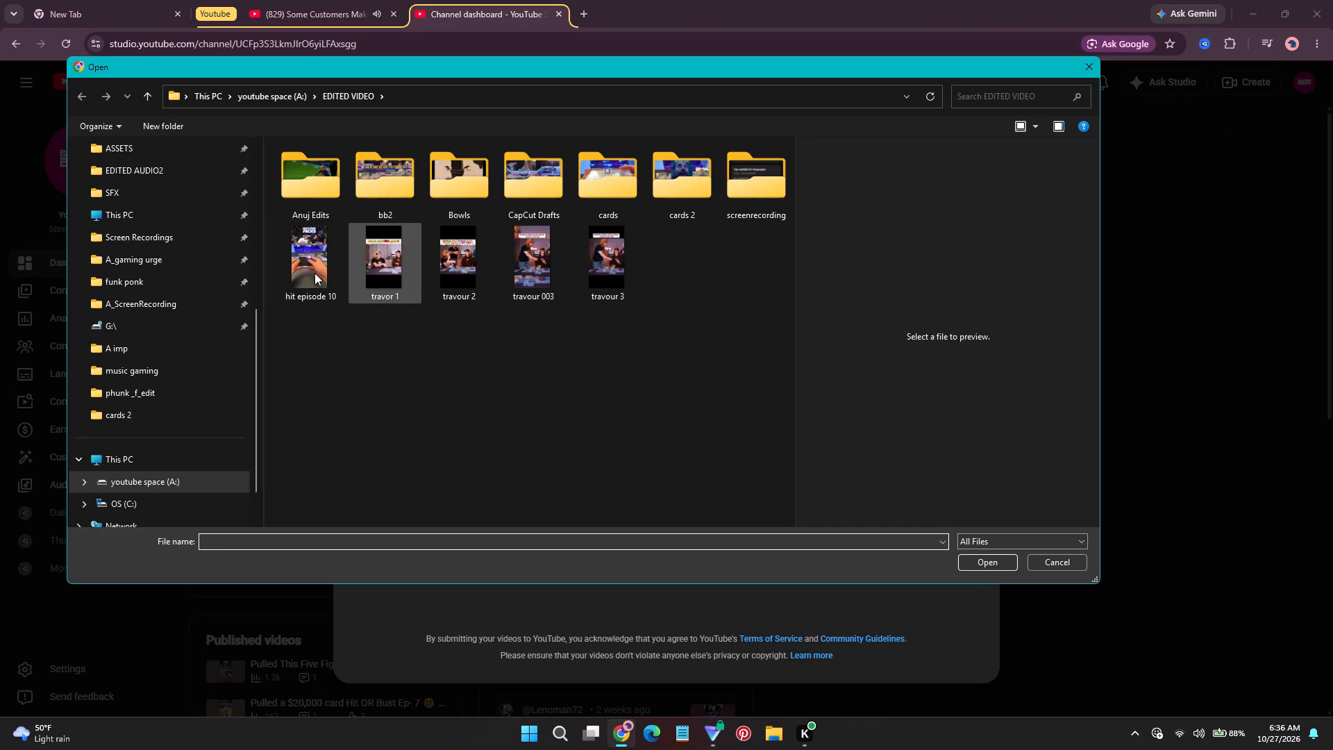
{"action": "left_click", "coordinate": [315, 273]}
{"action": "left_click", "coordinate": [978, 562]}
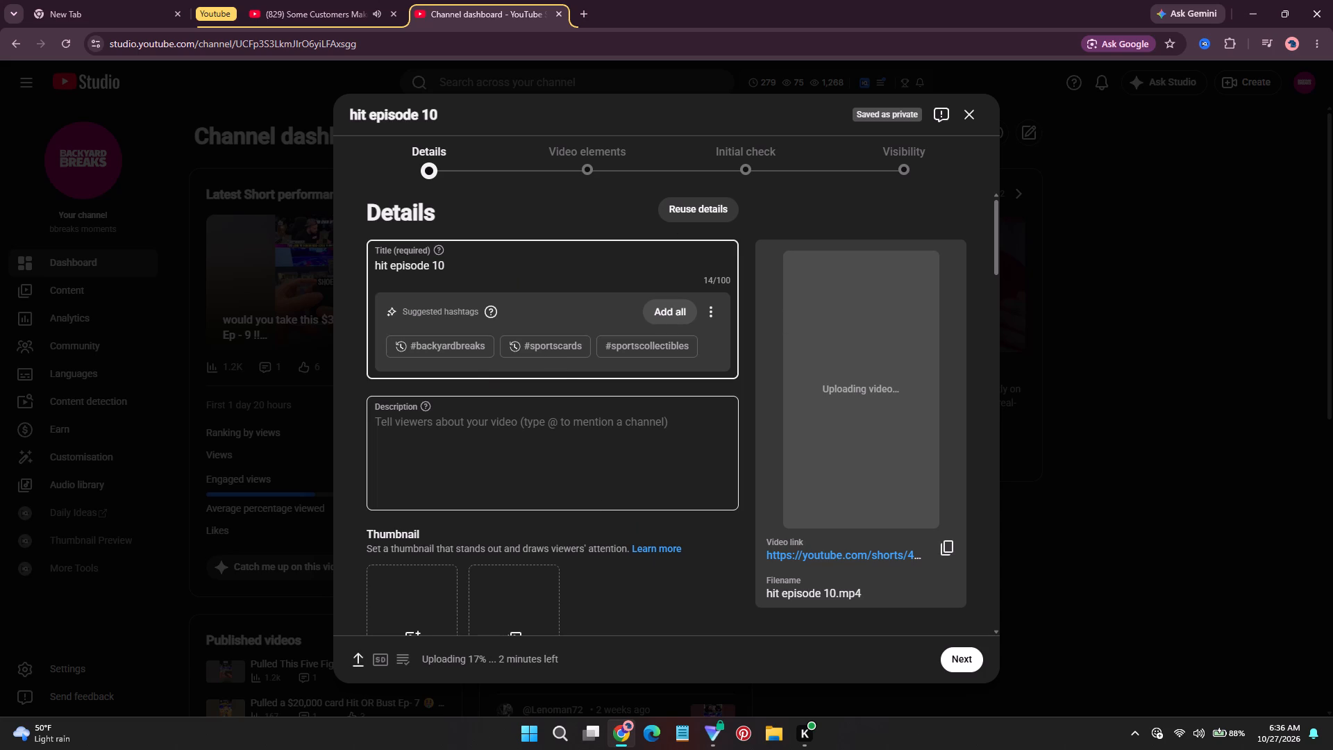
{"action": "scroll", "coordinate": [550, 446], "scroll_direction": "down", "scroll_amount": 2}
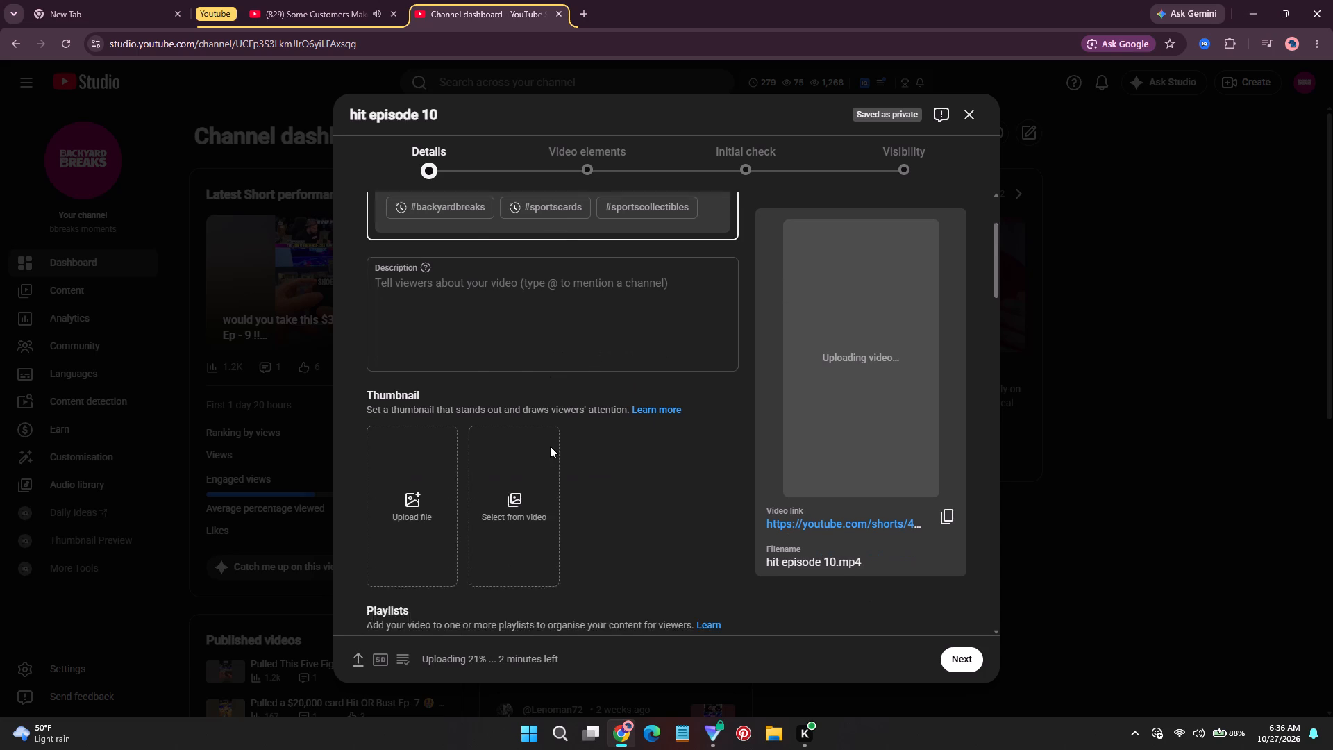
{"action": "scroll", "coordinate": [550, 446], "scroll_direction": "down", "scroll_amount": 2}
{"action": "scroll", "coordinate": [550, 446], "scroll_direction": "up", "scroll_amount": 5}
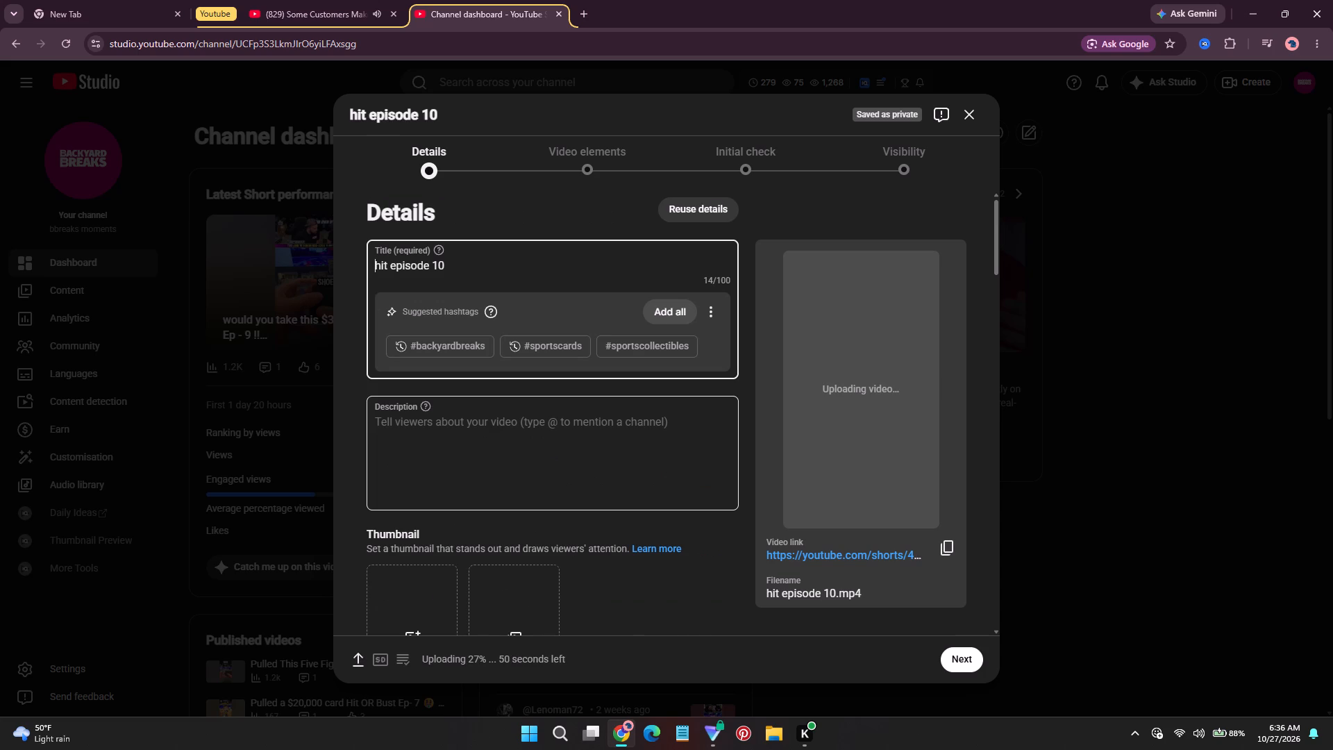
Return to the YouTube Shorts feed and advance to the next Short.
{"action": "left_click", "coordinate": [347, 10]}
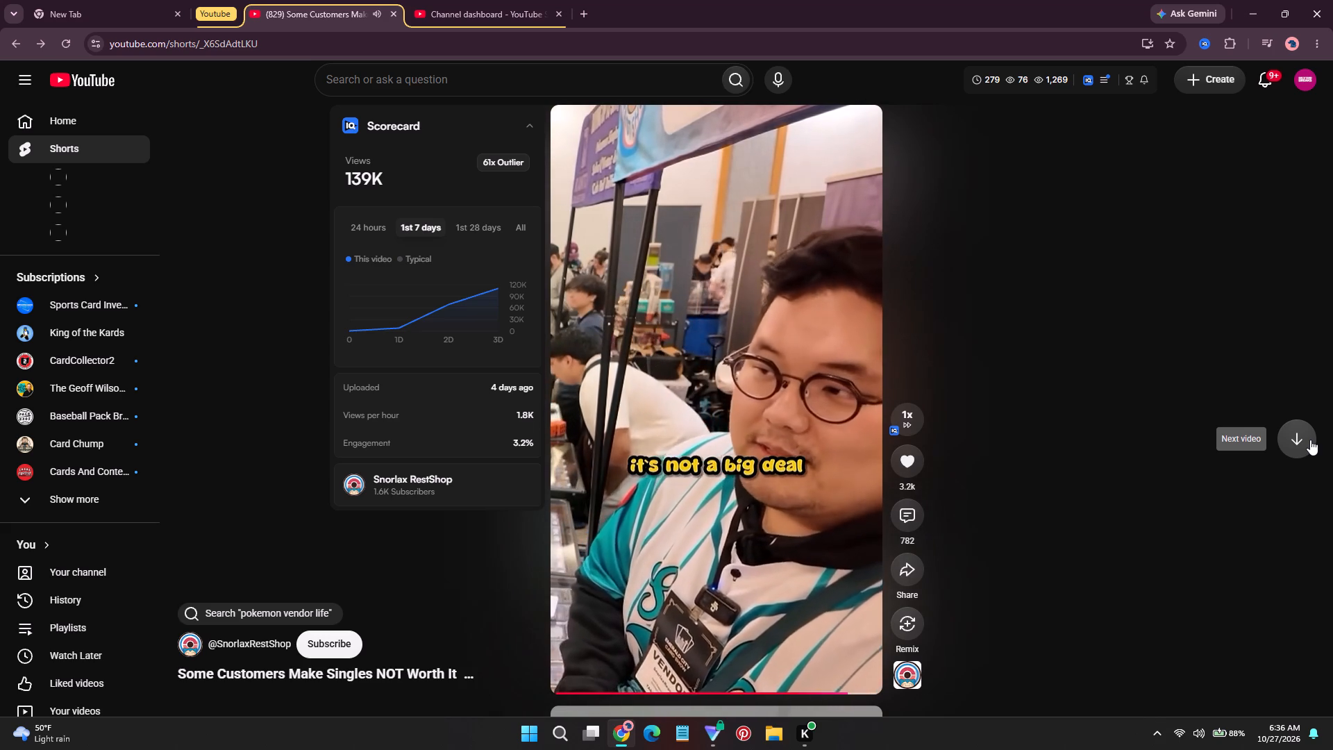
{"action": "left_click", "coordinate": [1310, 440]}
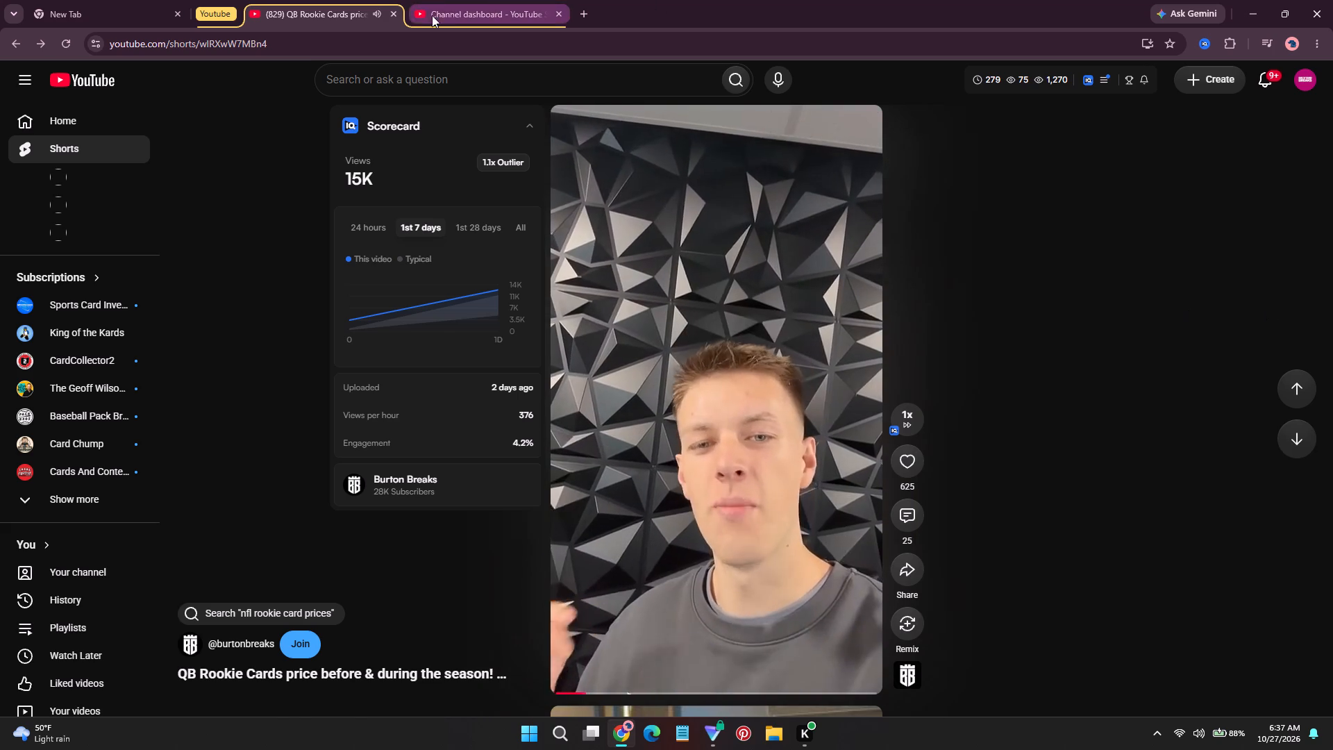
Back in the YouTube Studio upload details, replace the video's title with "Man This Was A Big Surprise !!".
{"action": "left_click", "coordinate": [449, 10]}
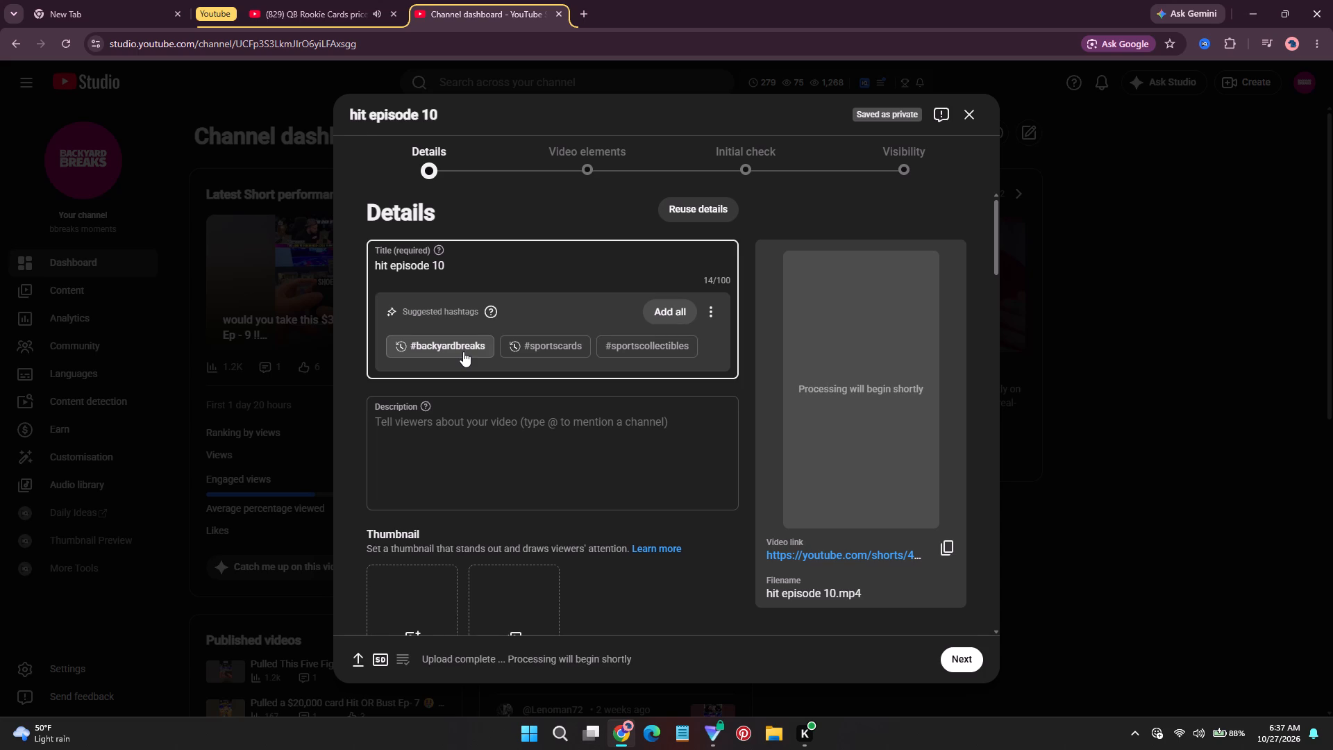
{"action": "scroll", "coordinate": [582, 539], "scroll_direction": "down", "scroll_amount": 7}
{"action": "scroll", "coordinate": [582, 534], "scroll_direction": "up", "scroll_amount": 2}
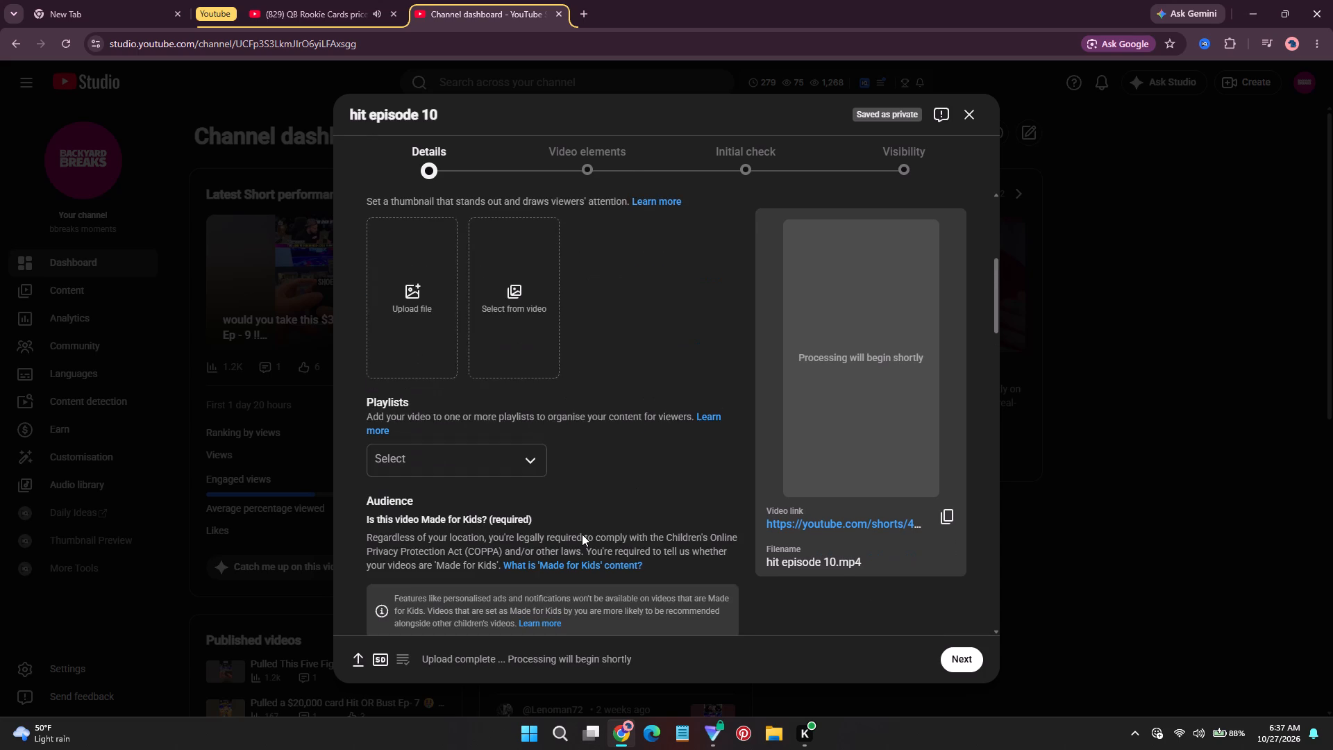
{"action": "scroll", "coordinate": [582, 534], "scroll_direction": "down", "scroll_amount": 1}
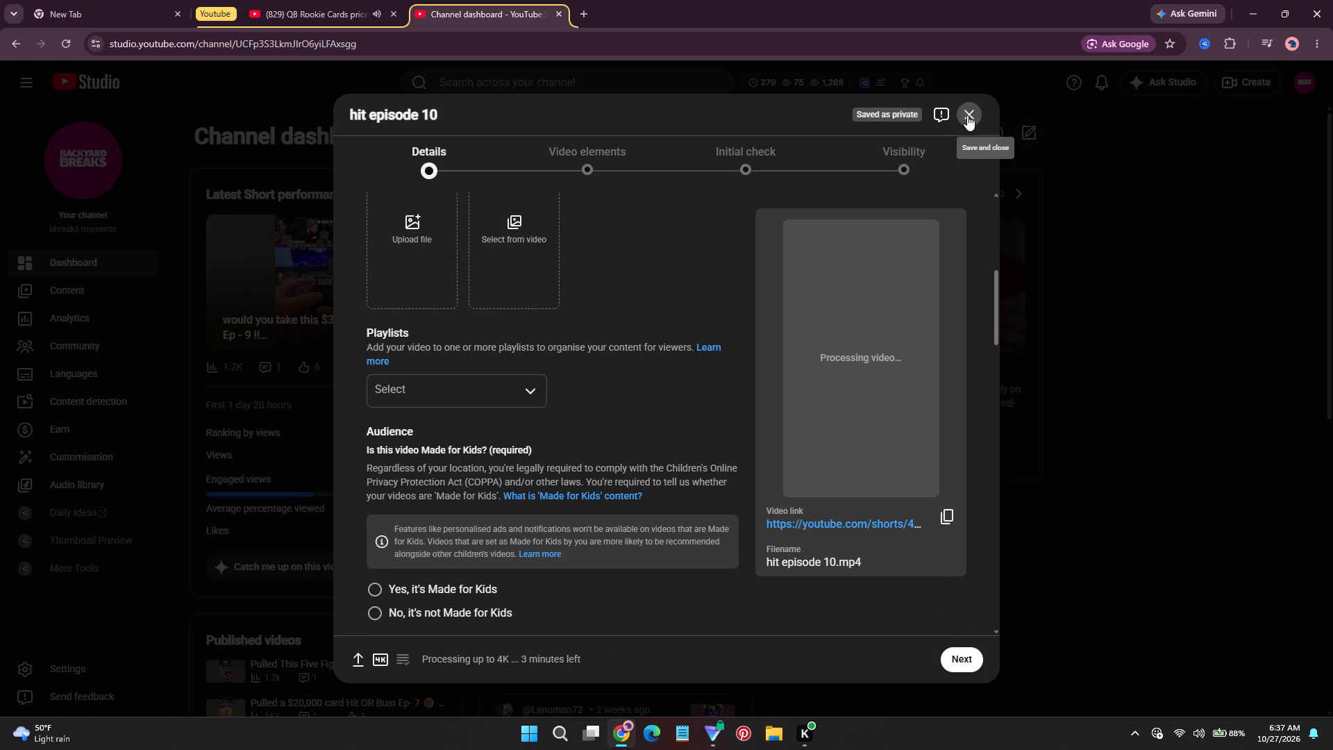
{"action": "scroll", "coordinate": [517, 385], "scroll_direction": "up", "scroll_amount": 6}
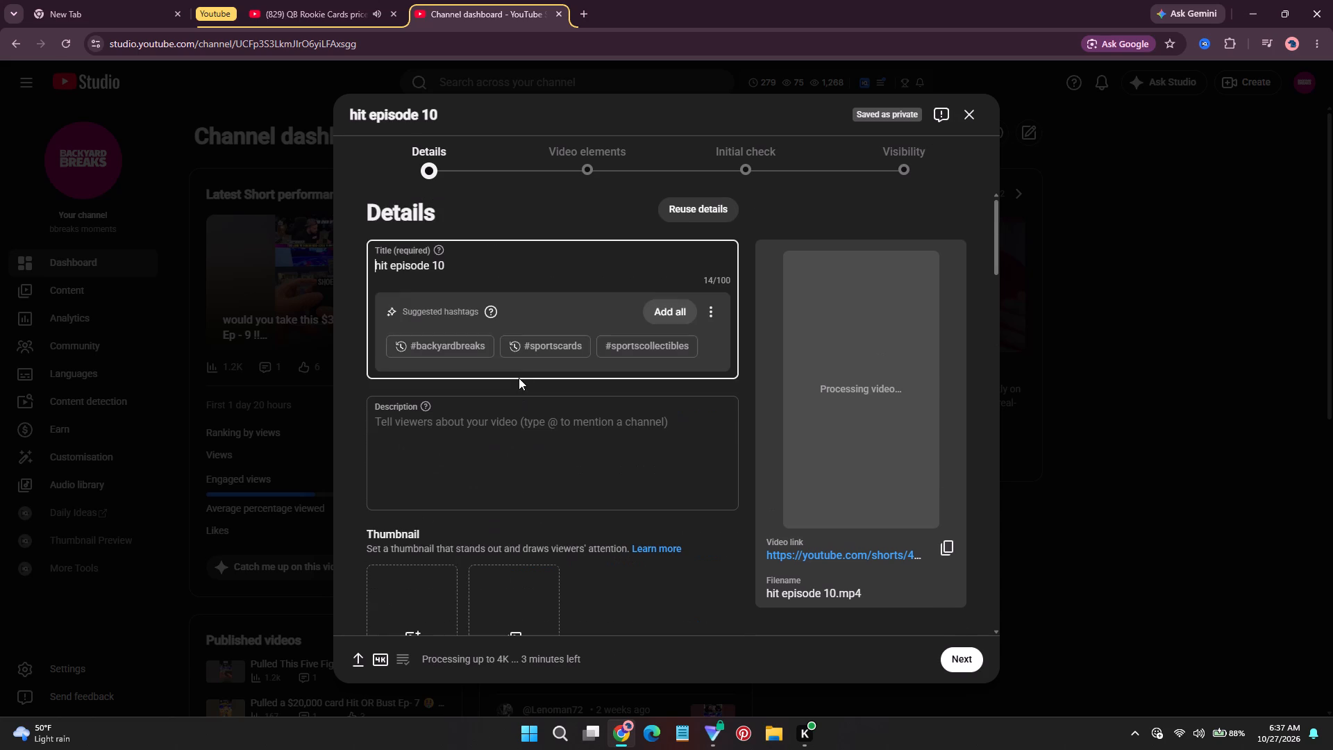
{"action": "scroll", "coordinate": [519, 378], "scroll_direction": "up", "scroll_amount": 5}
{"action": "left_click_drag", "start_coordinate": [464, 267], "coordinate": [343, 256]}
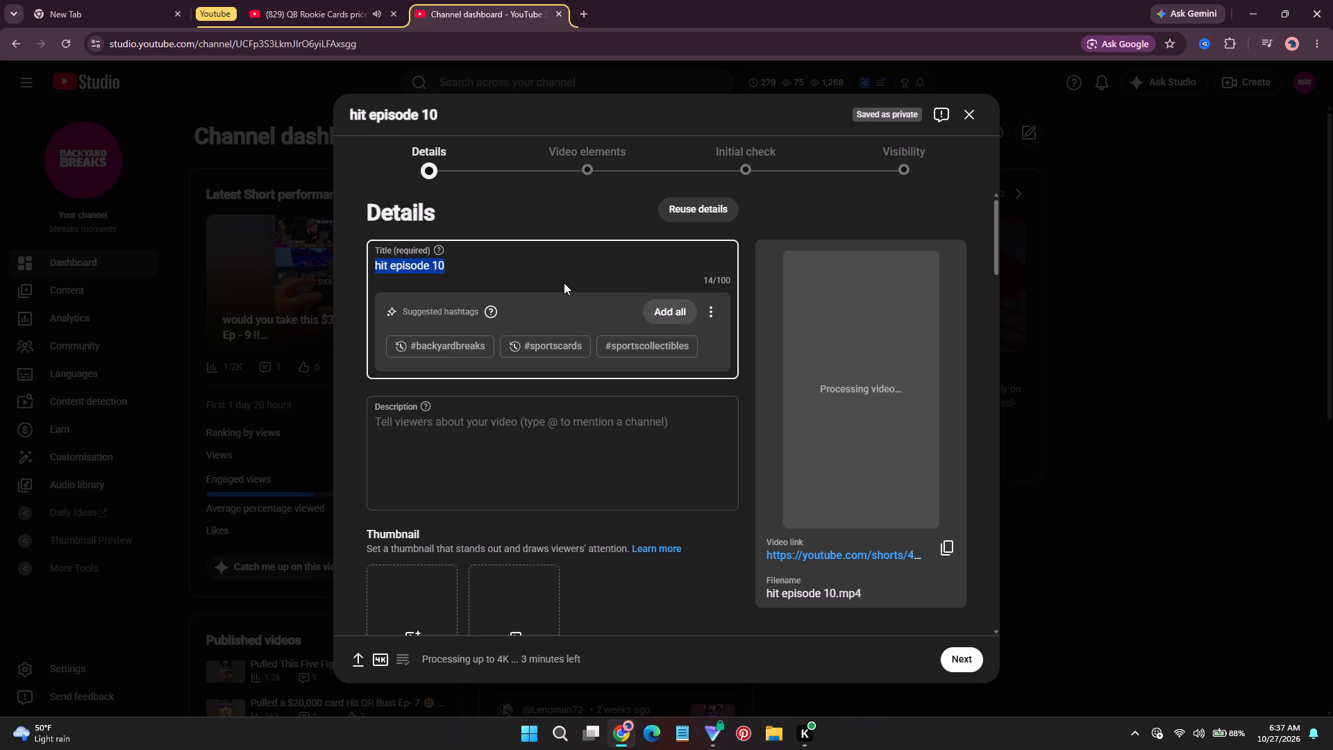
{"action": "key", "text": "BackSpace"}
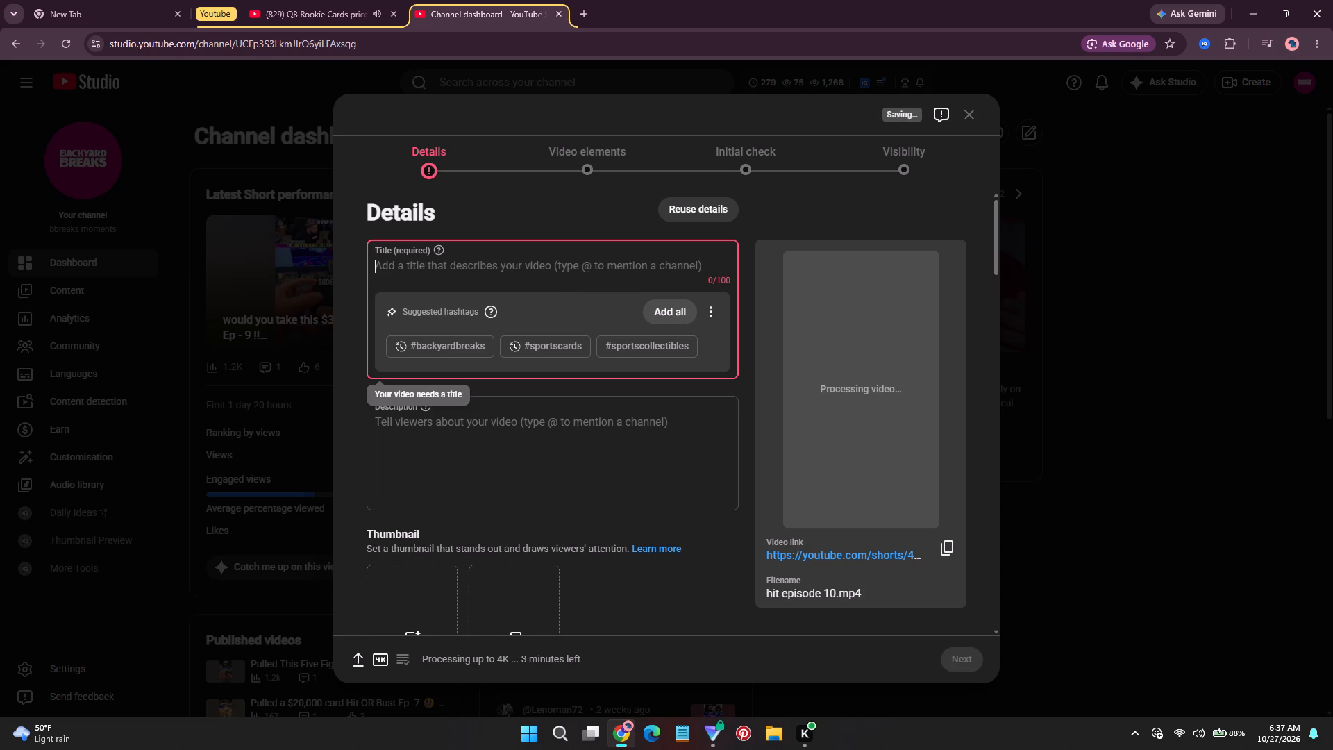
{"action": "type", "text": "MAn"}
{"action": "key", "text": "space"}
{"action": "key", "text": "BackSpace"}
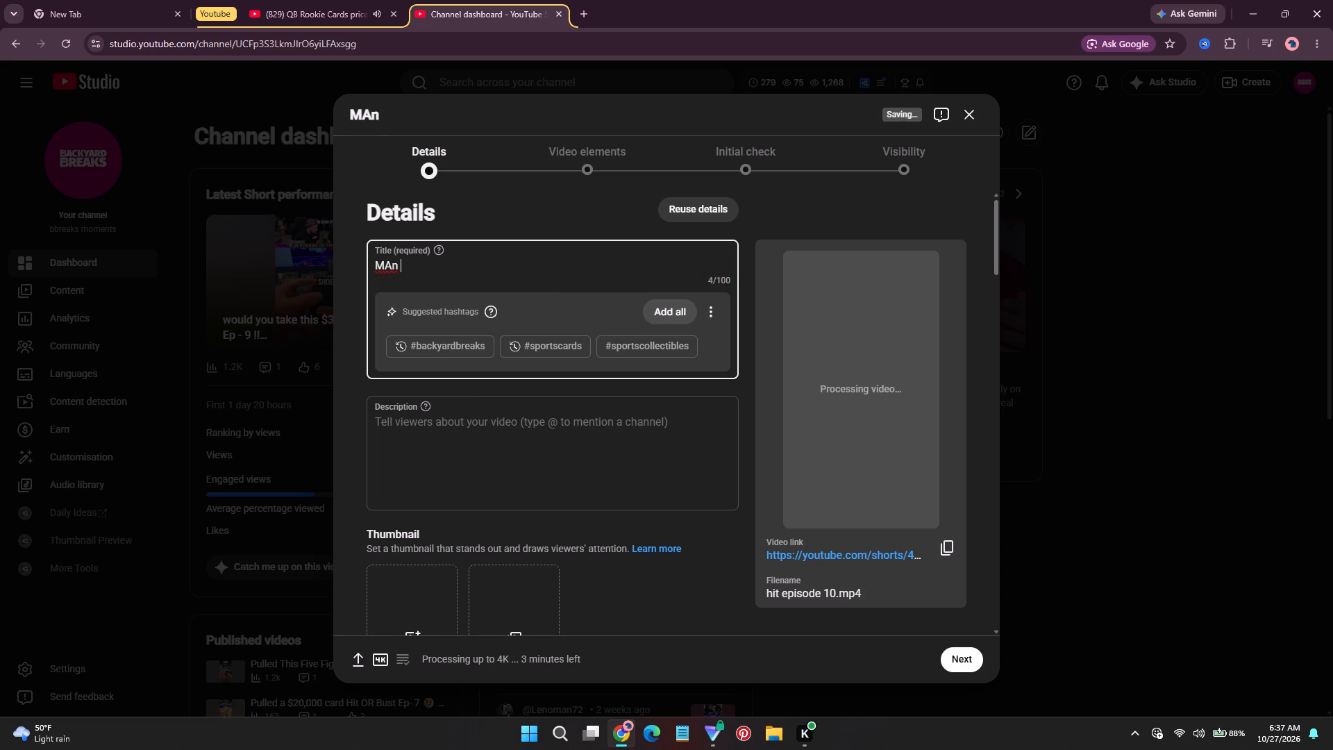
{"action": "key", "text": "BackSpace"}
{"action": "key", "text": "BackSpace"}
{"action": "type", "text": "an THid"}
{"action": "key", "text": "space"}
{"action": "key", "text": "BackSpace"}
{"action": "key", "text": "BackSpace"}
{"action": "key", "text": "BackSpace"}
{"action": "key", "text": "BackSpace"}
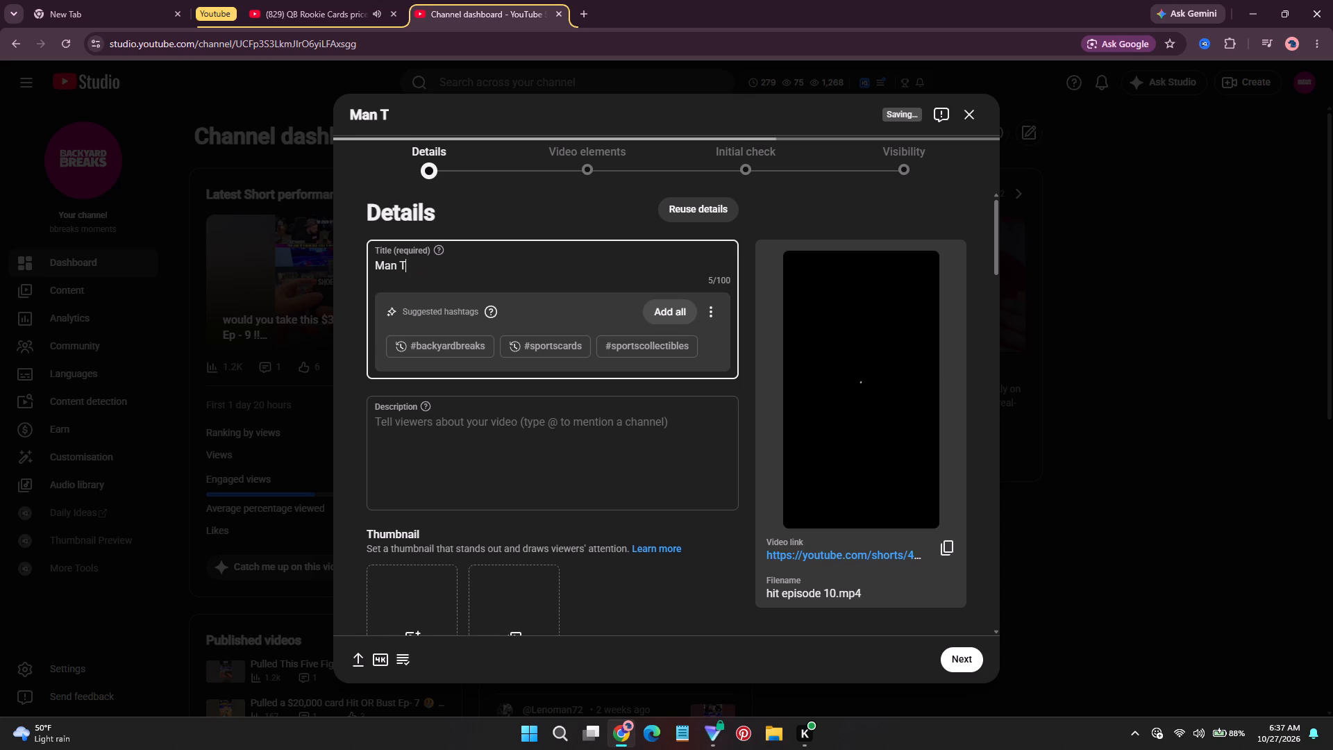
{"action": "type", "text": "his"}
{"action": "key", "text": "space"}
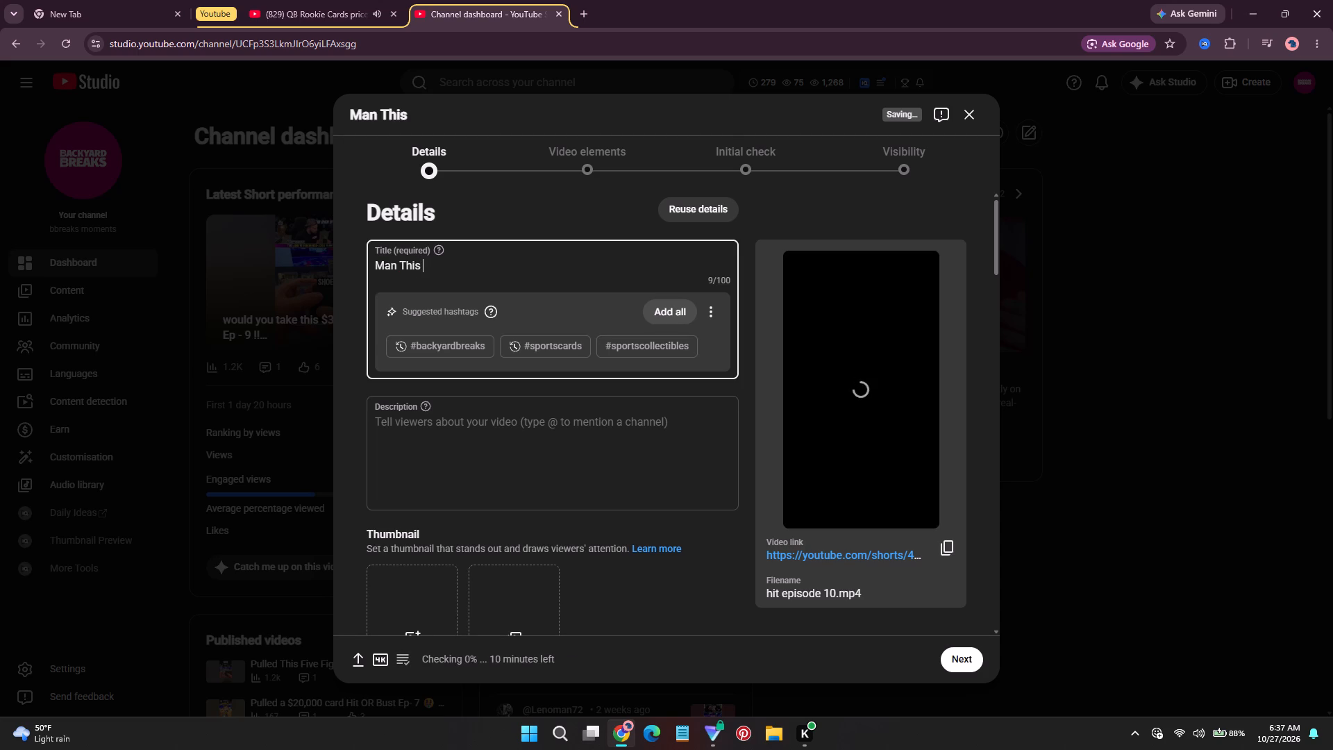
{"action": "type", "text": "Wa"}
{"action": "type", "text": "s A Big"}
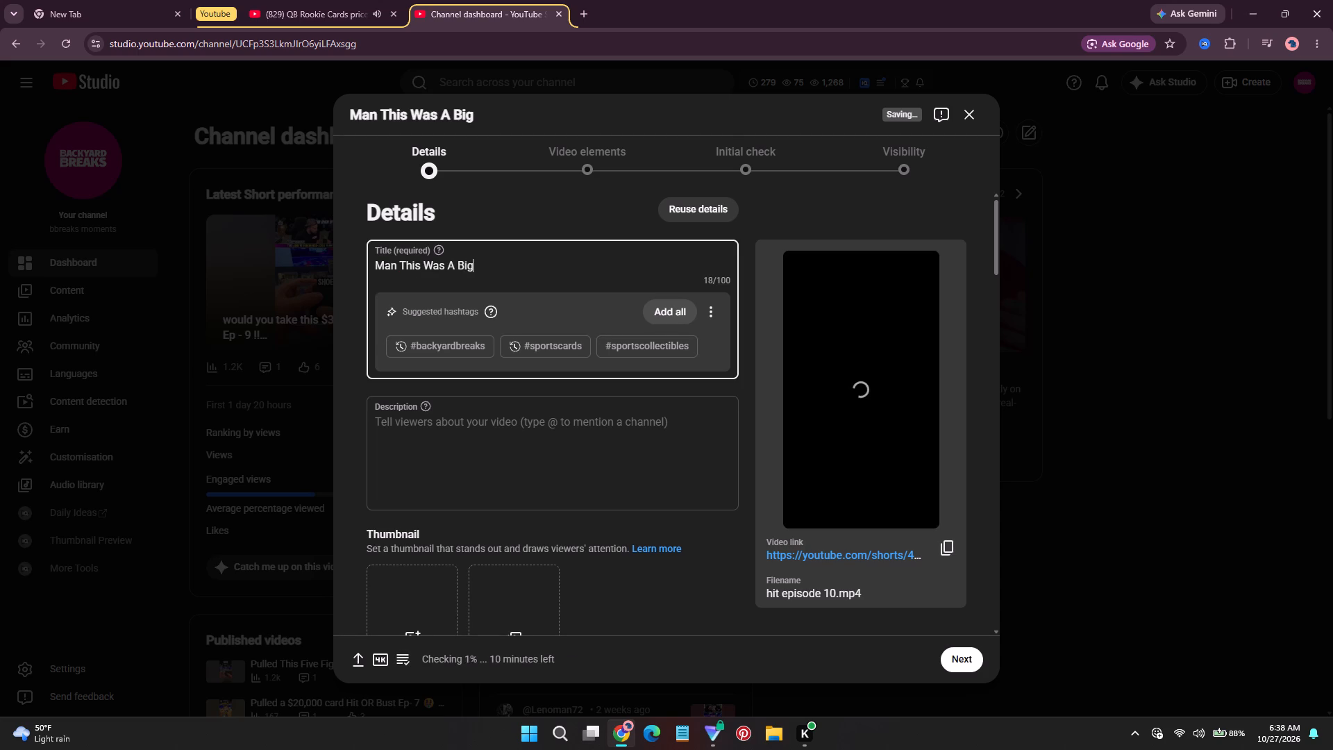
{"action": "key", "text": "space"}
{"action": "type", "text": "Suprise"}
{"action": "key", "text": "space"}
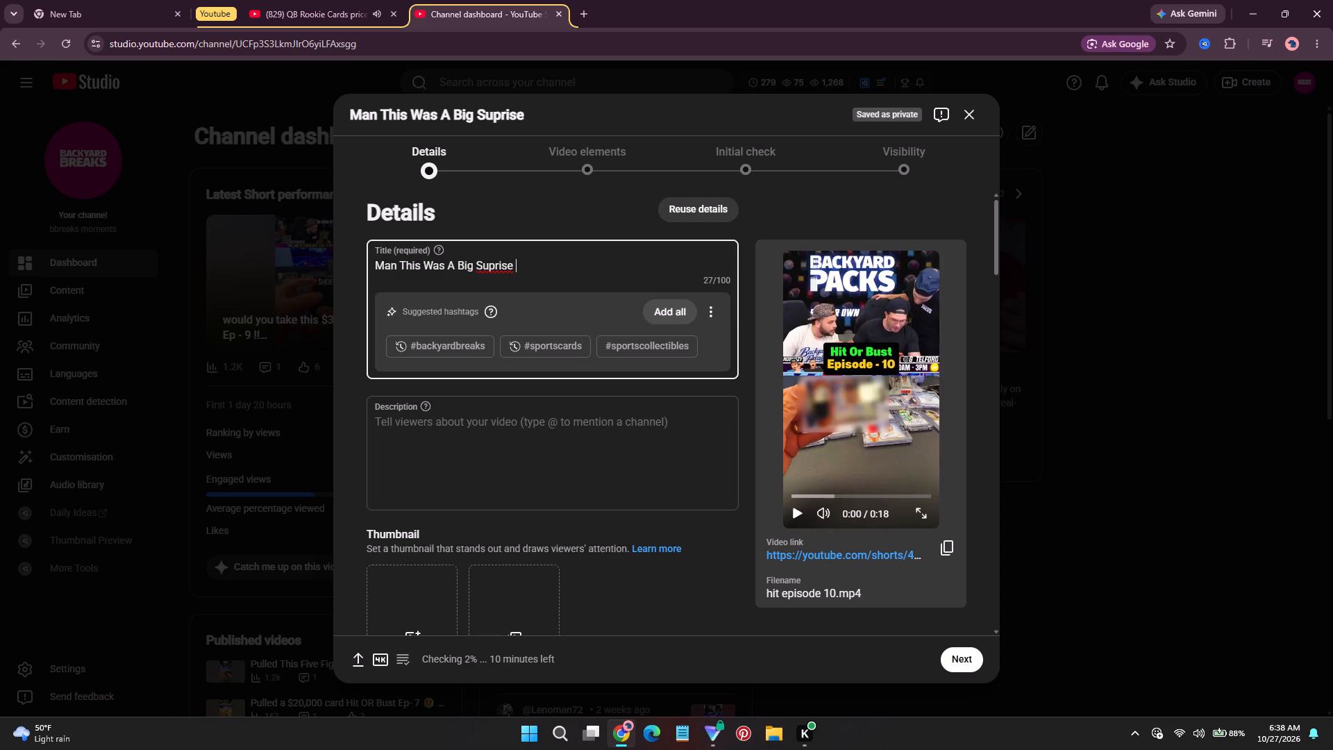
{"action": "key", "text": "BackSpace"}
{"action": "key", "text": "space"}
{"action": "key", "text": "BackSpace"}
{"action": "key", "text": "BackSpace"}
{"action": "key", "text": "BackSpace"}
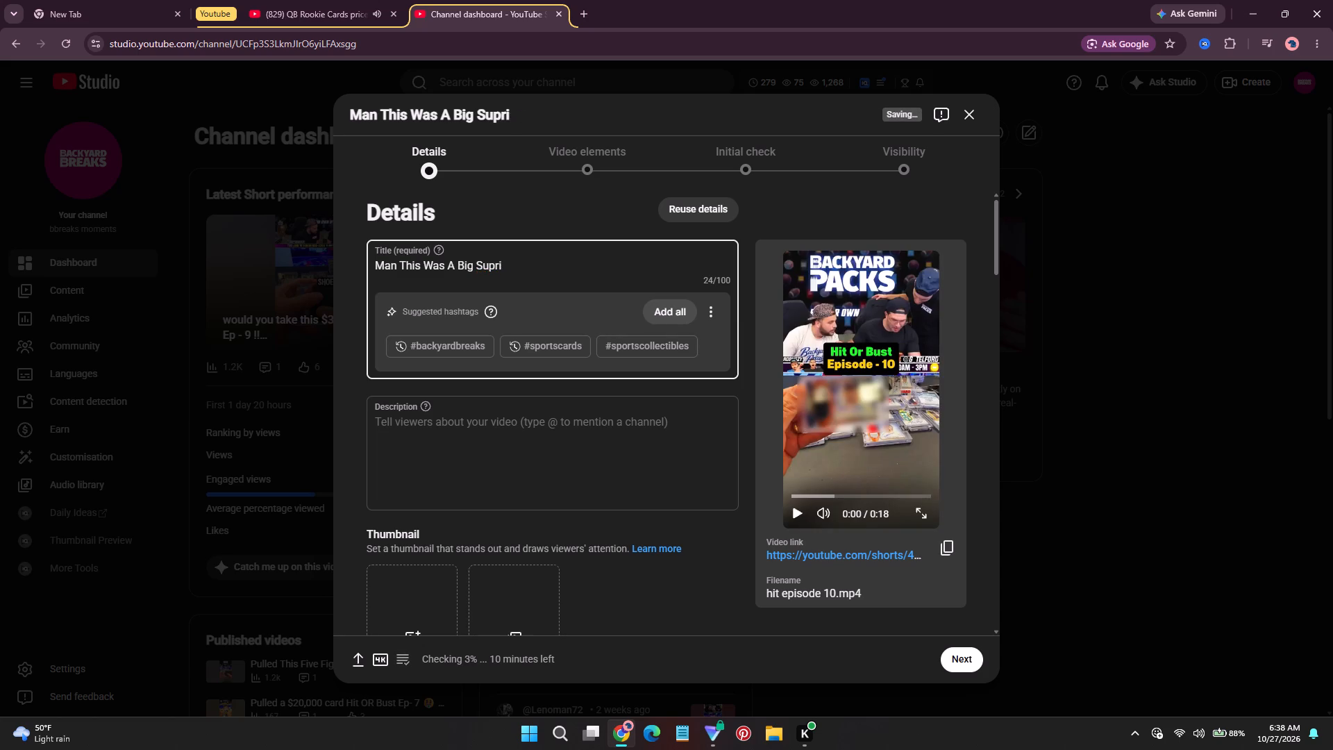
{"action": "key", "text": "BackSpace"}
{"action": "key", "text": "BackSpace"}
{"action": "key", "text": "BackSpace"}
{"action": "key", "text": "BackSpace"}
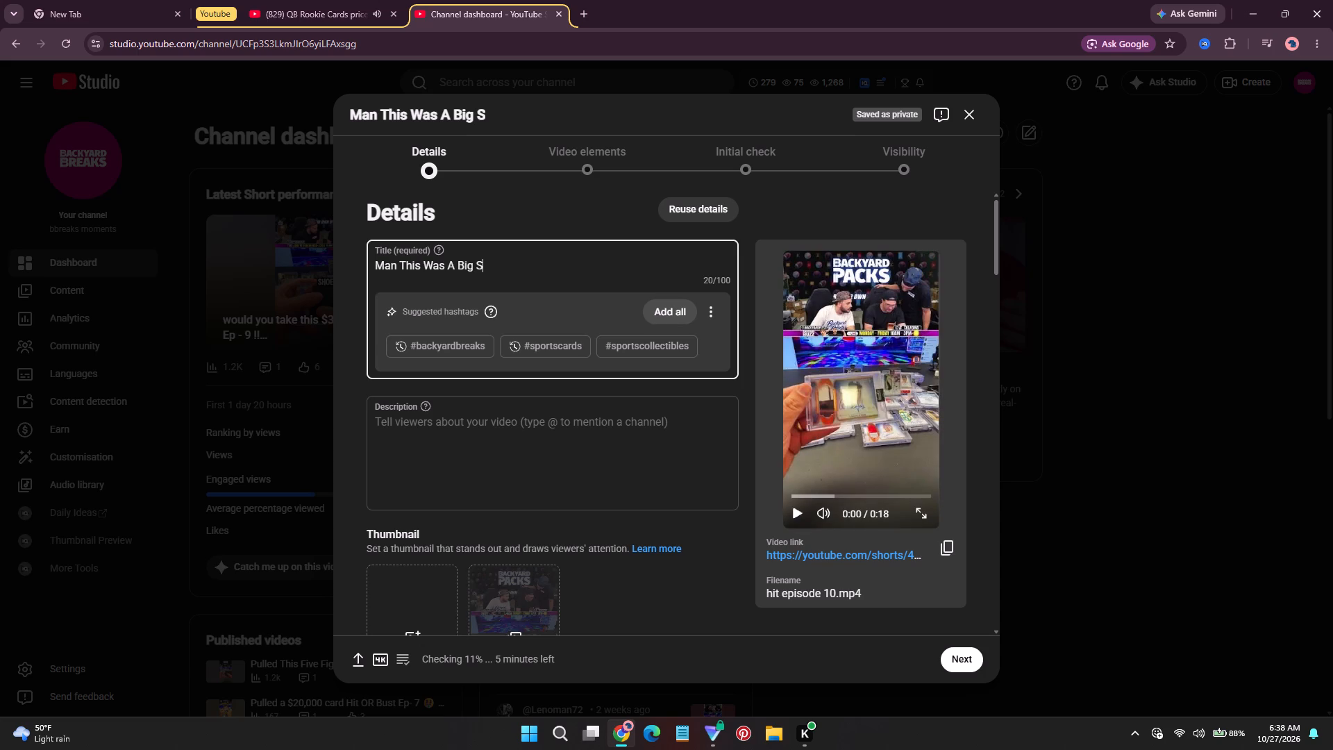
{"action": "type", "text": "urprise"}
{"action": "key", "text": "space"}
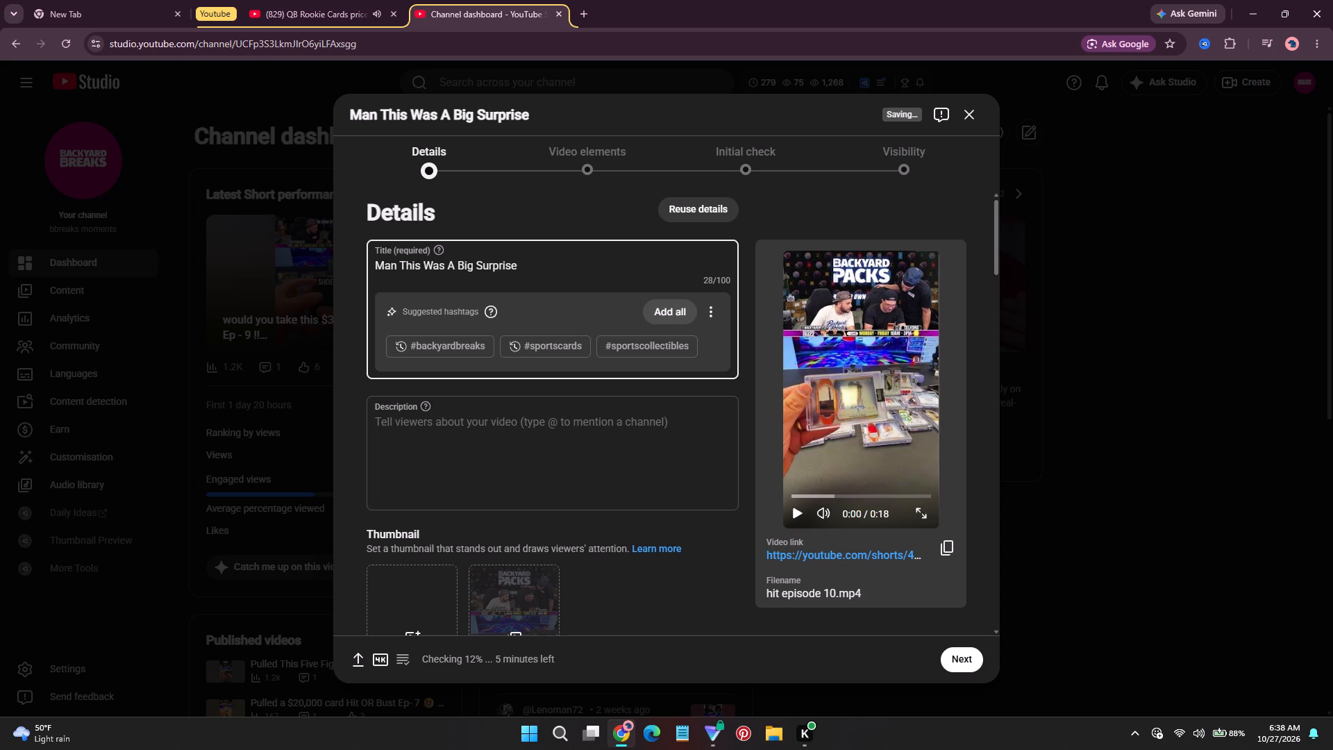
{"action": "type", "text": "!!"}
Insert the exploding-head emoji 🤯 before the exclamation marks in the title and place the text cursor at the title's end.
{"action": "key", "text": "Left"}
{"action": "key", "text": "Left"}
{"action": "left_click", "coordinate": [1157, 732]}
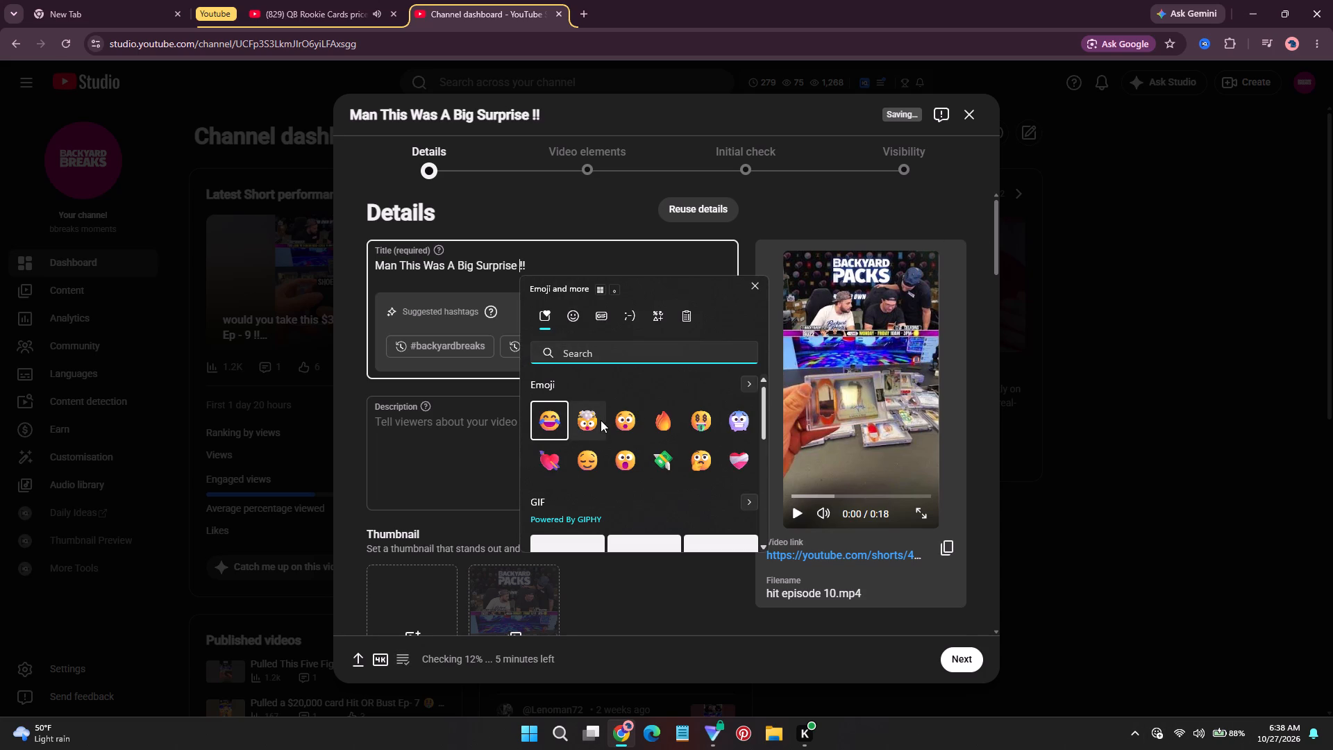
{"action": "left_click", "coordinate": [592, 422]}
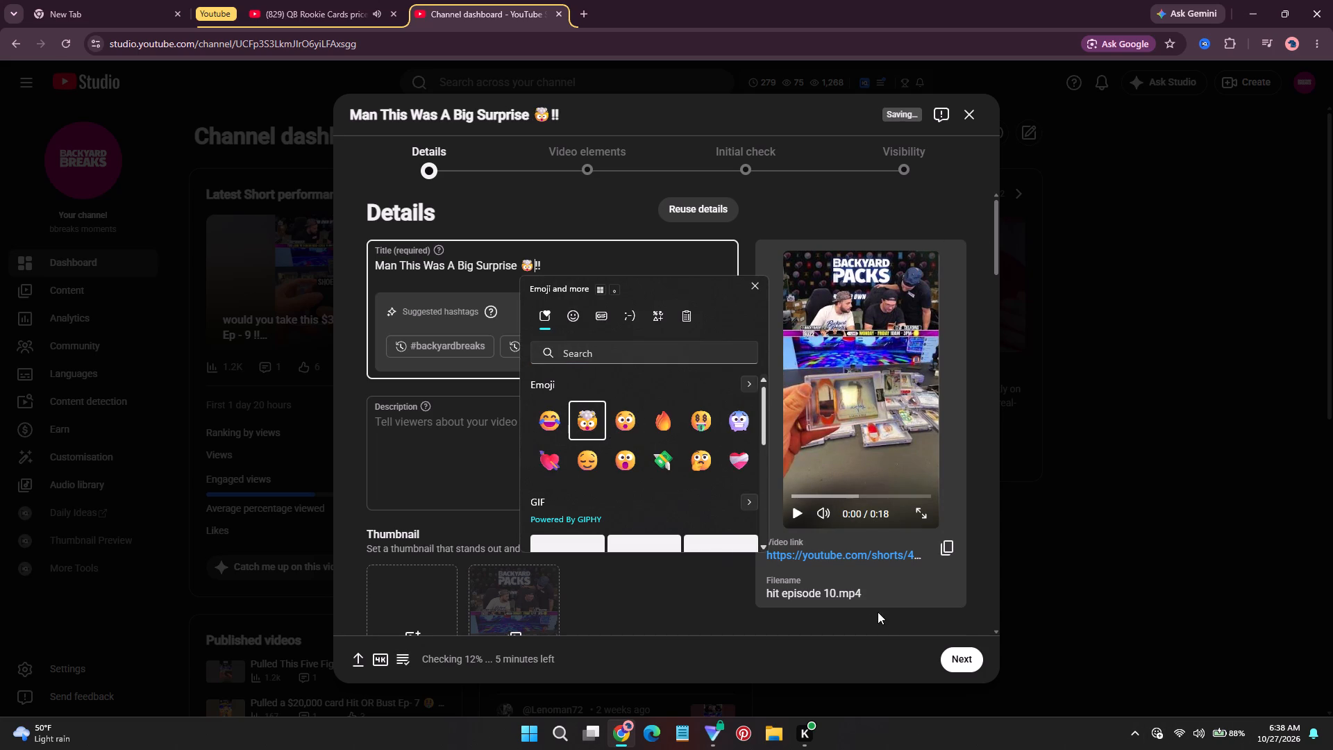
{"action": "left_click", "coordinate": [962, 658]}
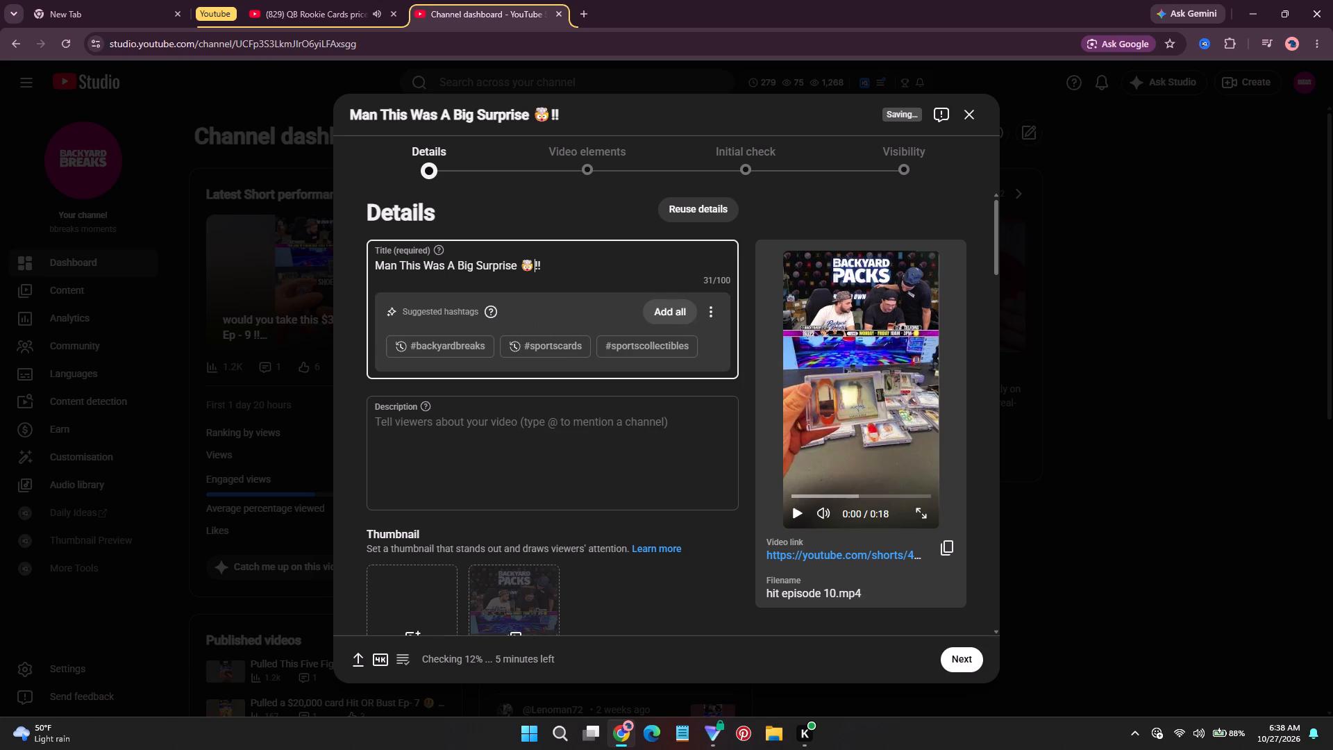
{"action": "left_click", "coordinate": [569, 269]}
Switch to the Short "QB Rookie Cards price before & during the season!" and like it.
{"action": "left_click", "coordinate": [305, 11]}
{"action": "left_click", "coordinate": [914, 470]}
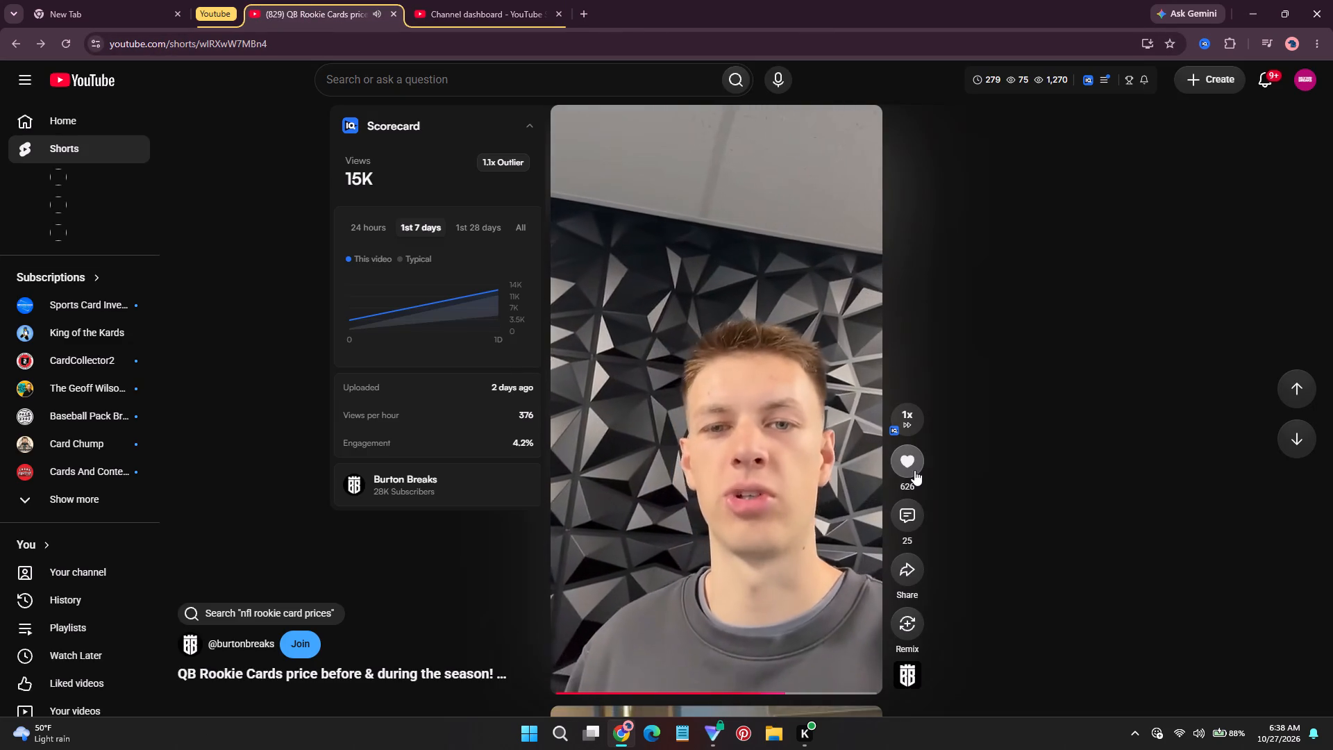
{"action": "left_click", "coordinate": [460, 18]}
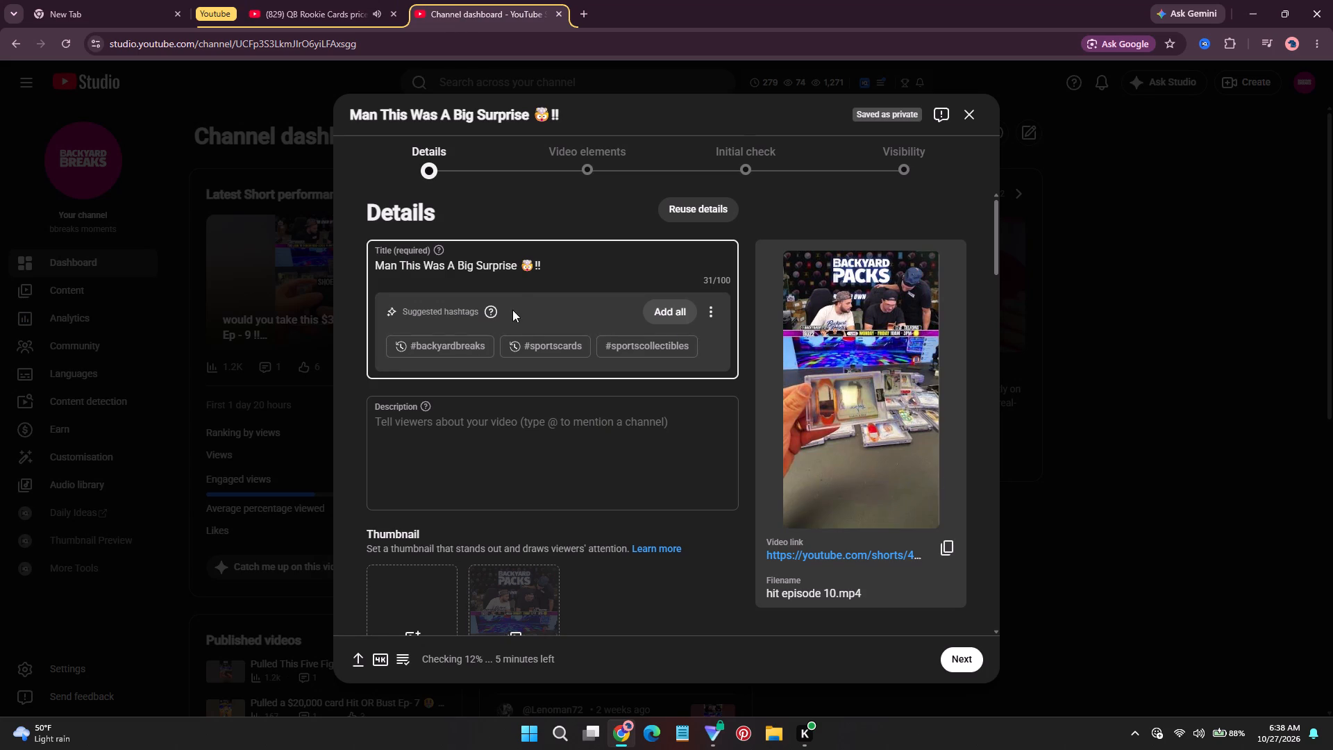
{"action": "key", "text": "space"}
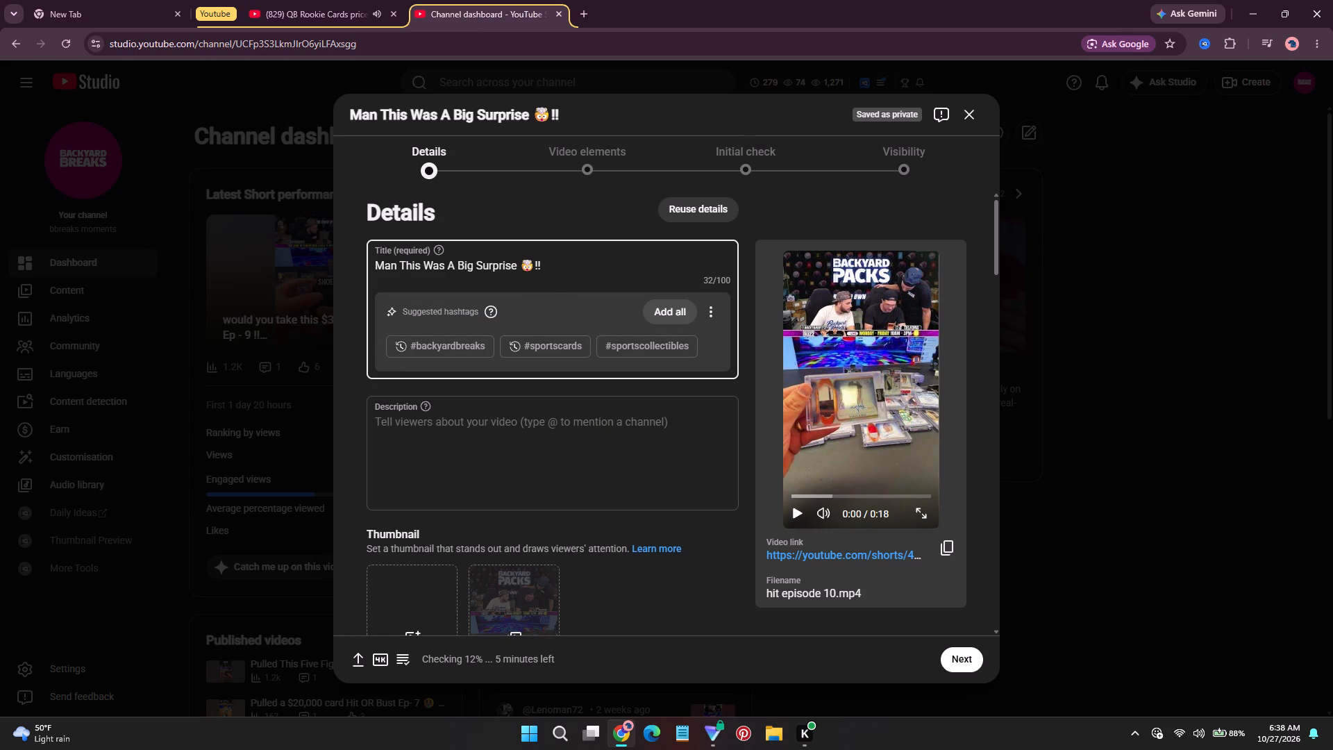
{"action": "type", "text": "Hit"}
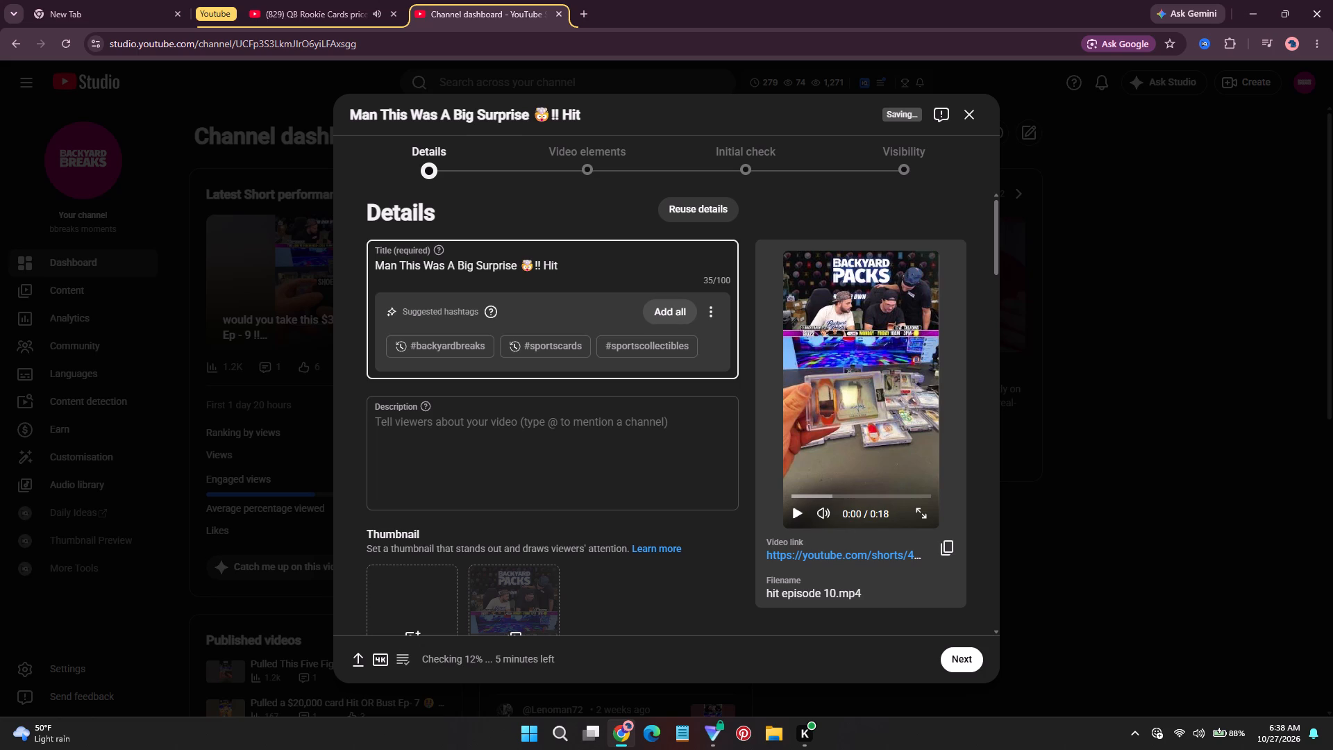
{"action": "key", "text": "space"}
{"action": "type", "text": "OR"}
{"action": "key", "text": "space"}
{"action": "type", "text": "Bu"}
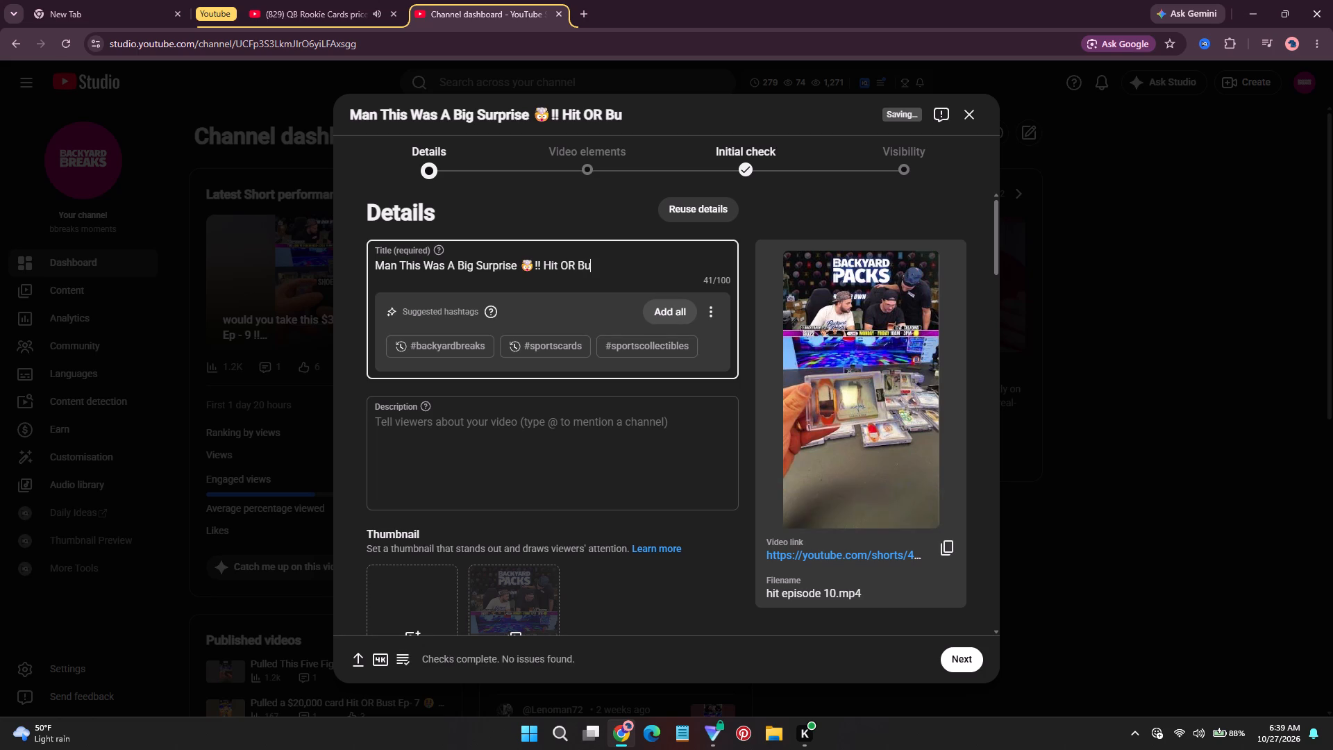
{"action": "type", "text": "st Ep"}
{"action": "key", "text": "space"}
{"action": "type", "text": "- 10"}
{"action": "key", "text": "space"}
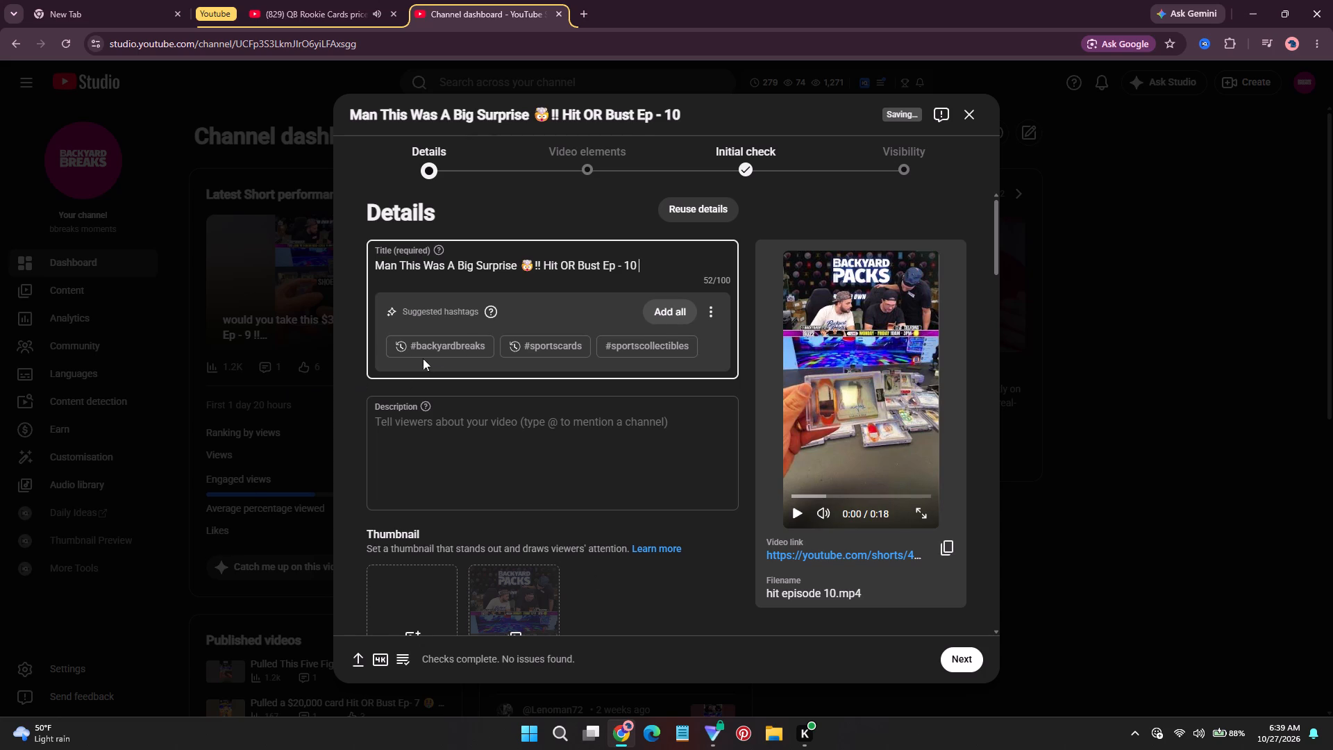
{"action": "key", "text": "shift+at"}
{"action": "left_click", "coordinate": [774, 286]}
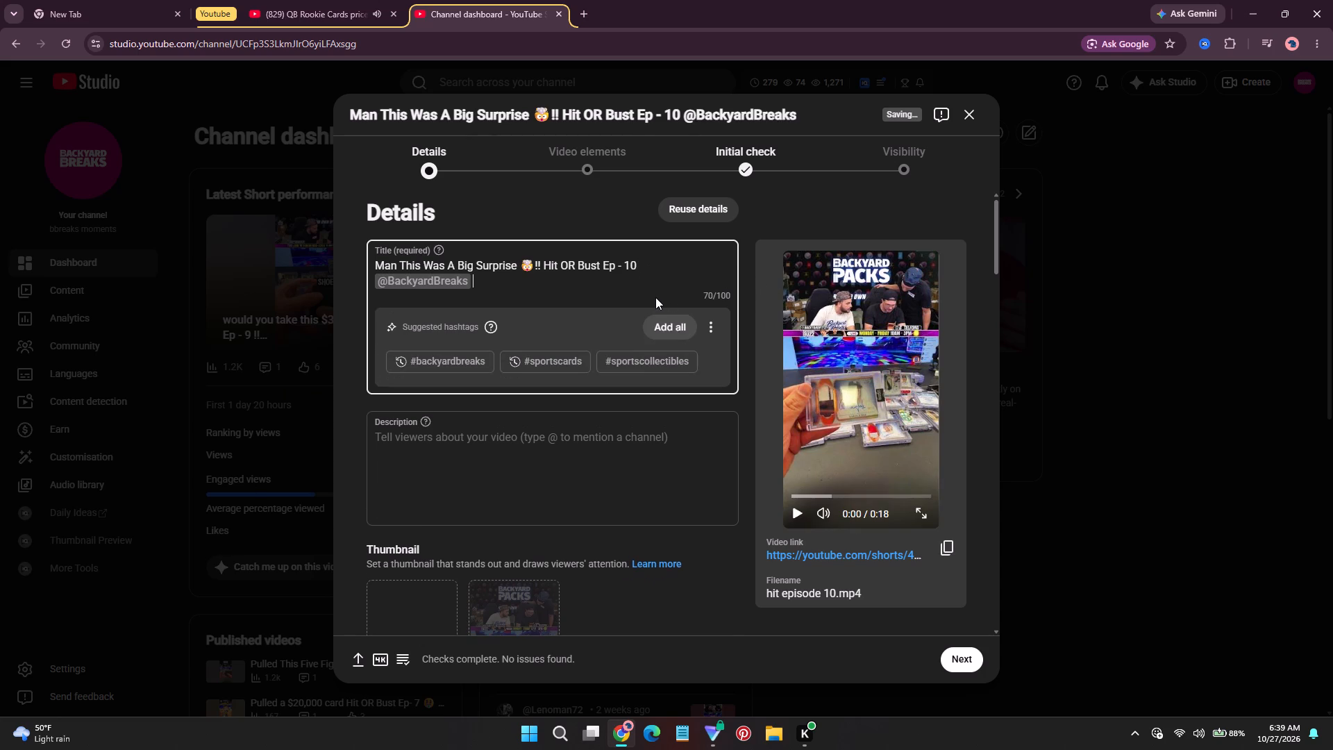
Add the hashtags #backyardbreaks, #bbpulls and #whatnot to the end of the title.
{"action": "left_click", "coordinate": [467, 357]}
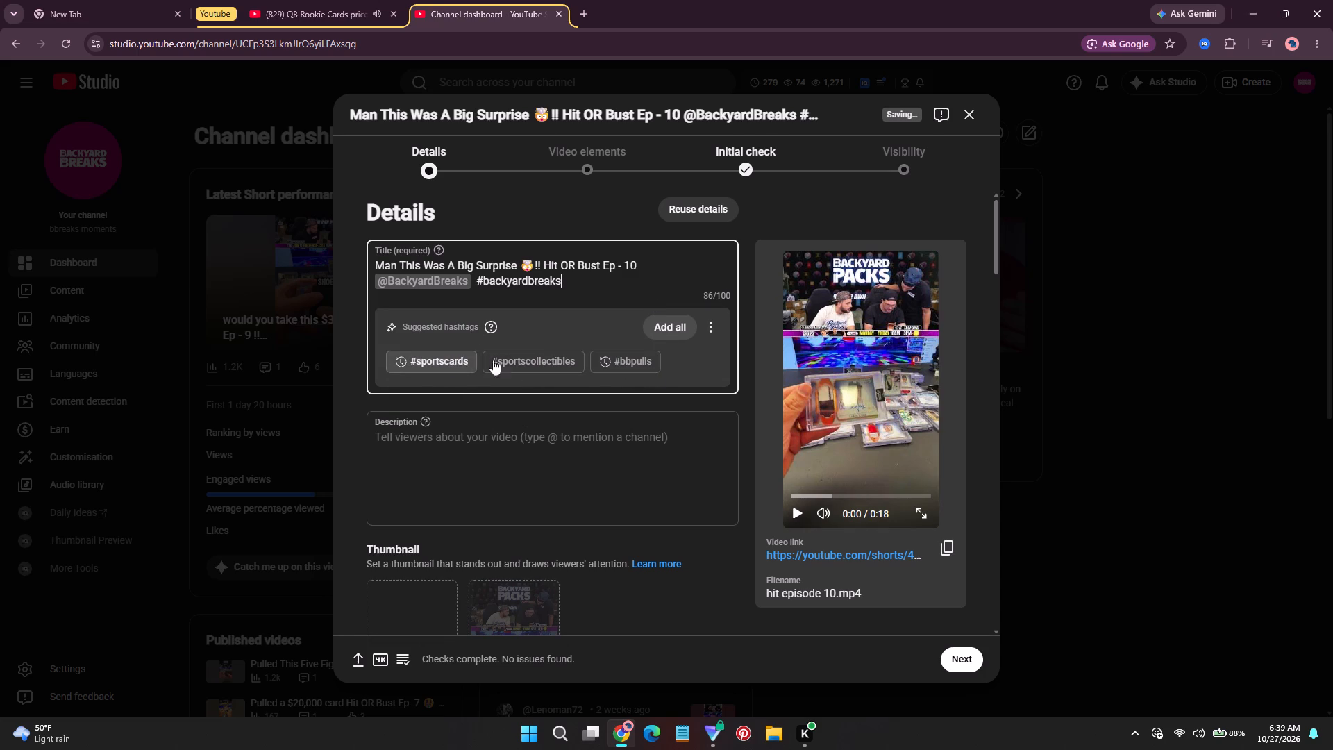
{"action": "left_click", "coordinate": [627, 362]}
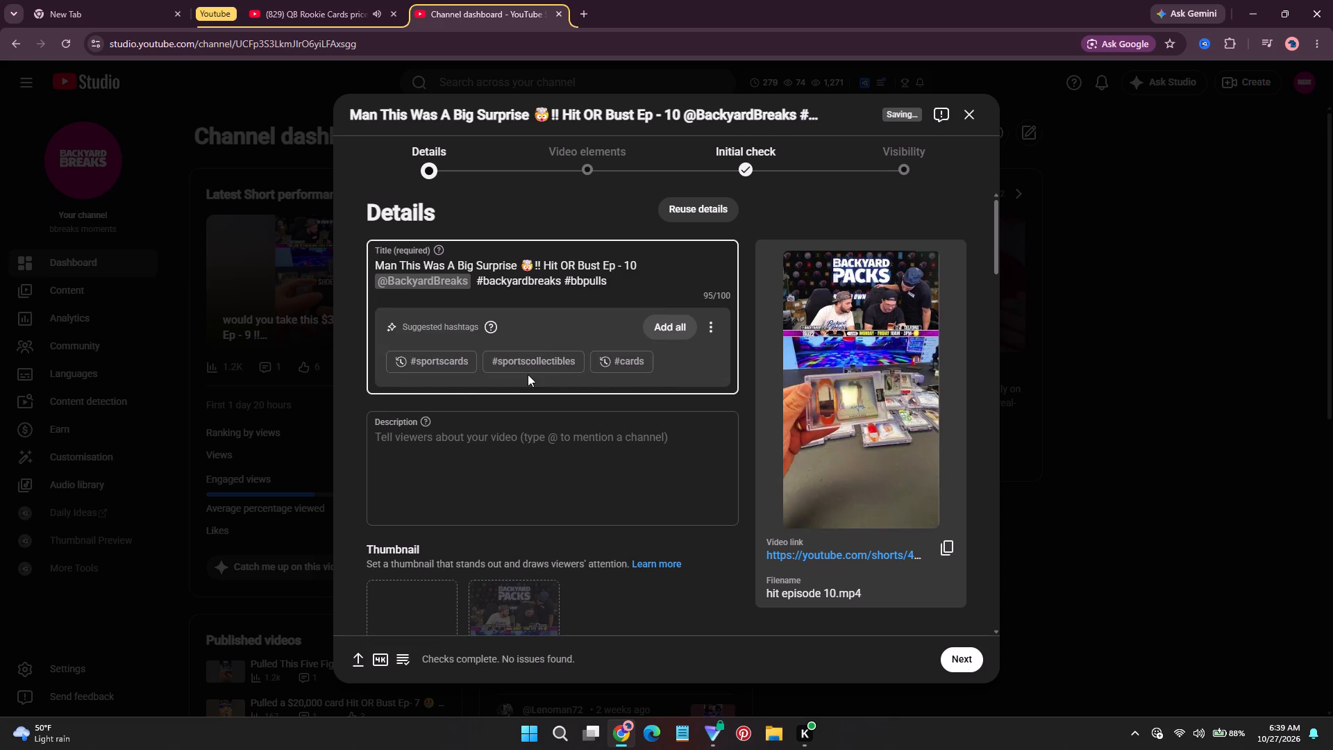
{"action": "key", "text": "space"}
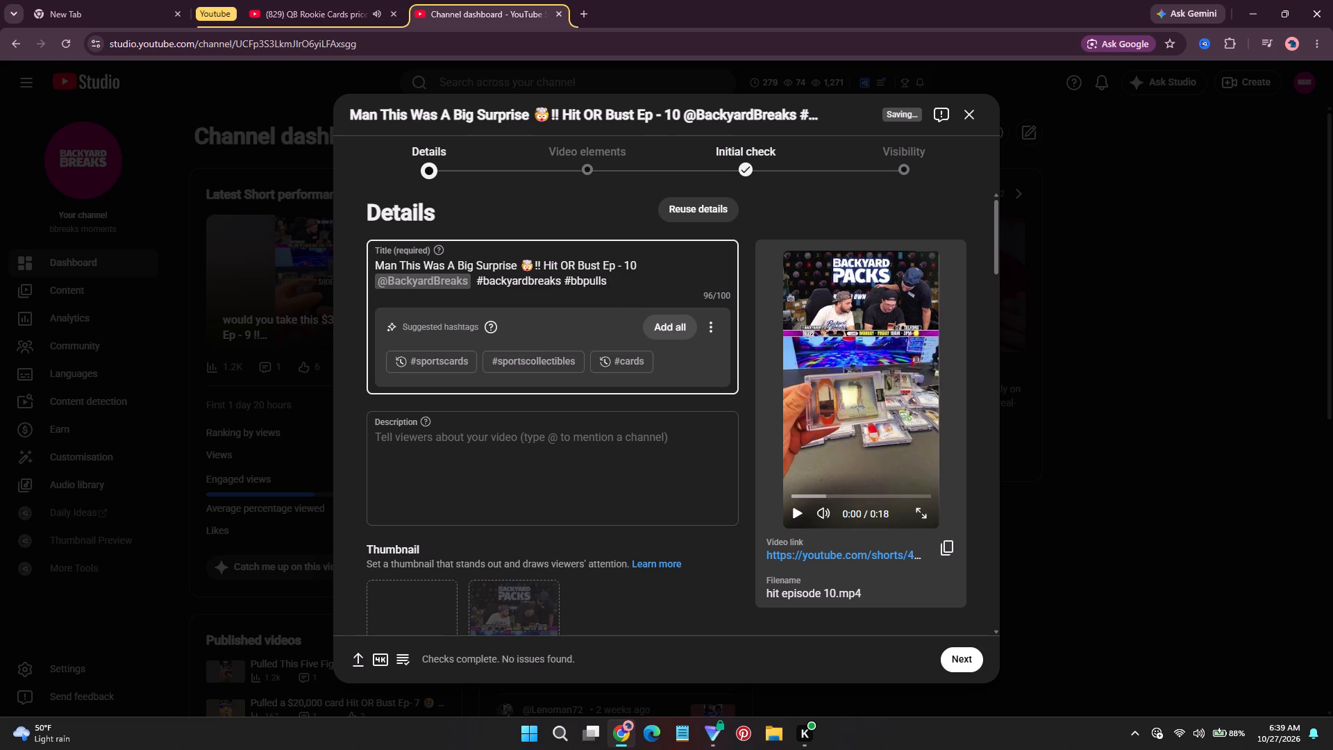
{"action": "type", "text": "#what"}
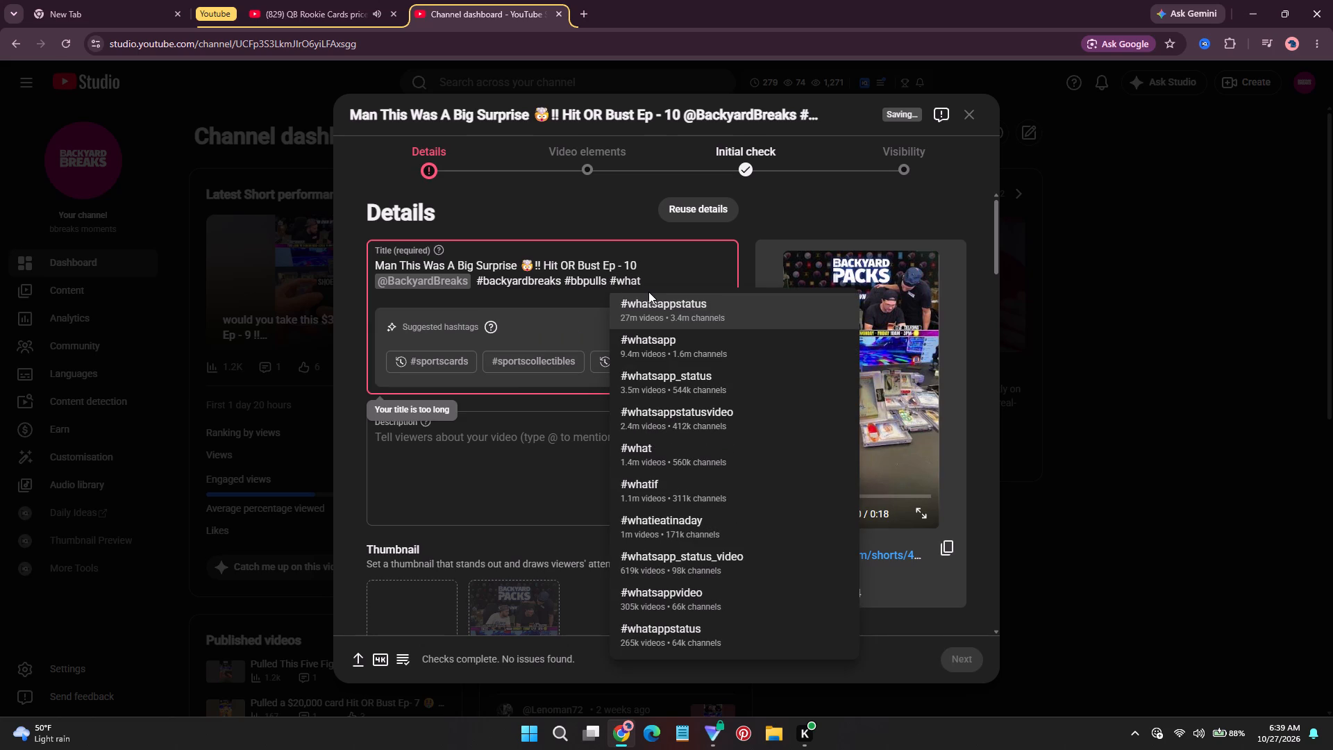
{"action": "type", "text": "no"}
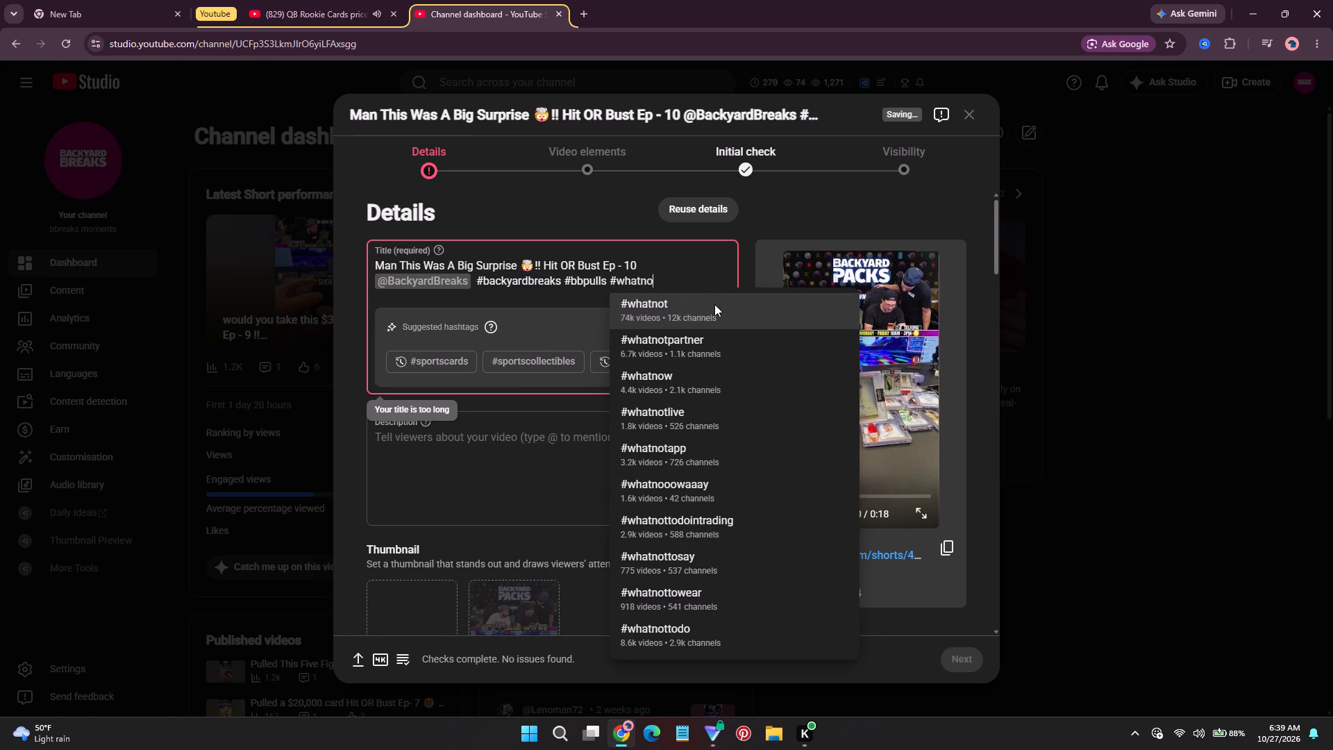
{"action": "left_click", "coordinate": [714, 304]}
Switch to the Shorts feed, advance to the Backyard Breaks Short "HE PULLED THIS FROM A SINGLE PACK OF PRIZM" and like it.
{"action": "left_click", "coordinate": [270, 10]}
{"action": "scroll", "coordinate": [705, 487], "scroll_direction": "down", "scroll_amount": 4}
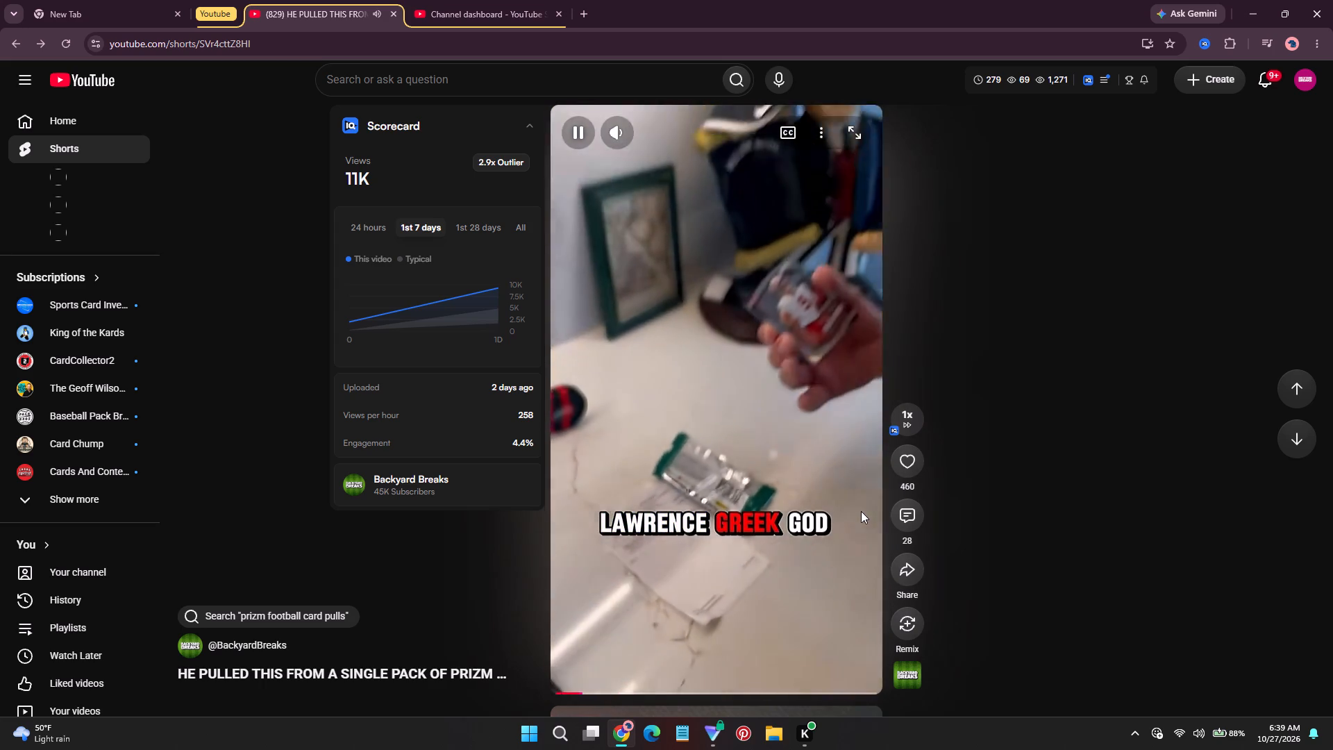
{"action": "left_click", "coordinate": [910, 465]}
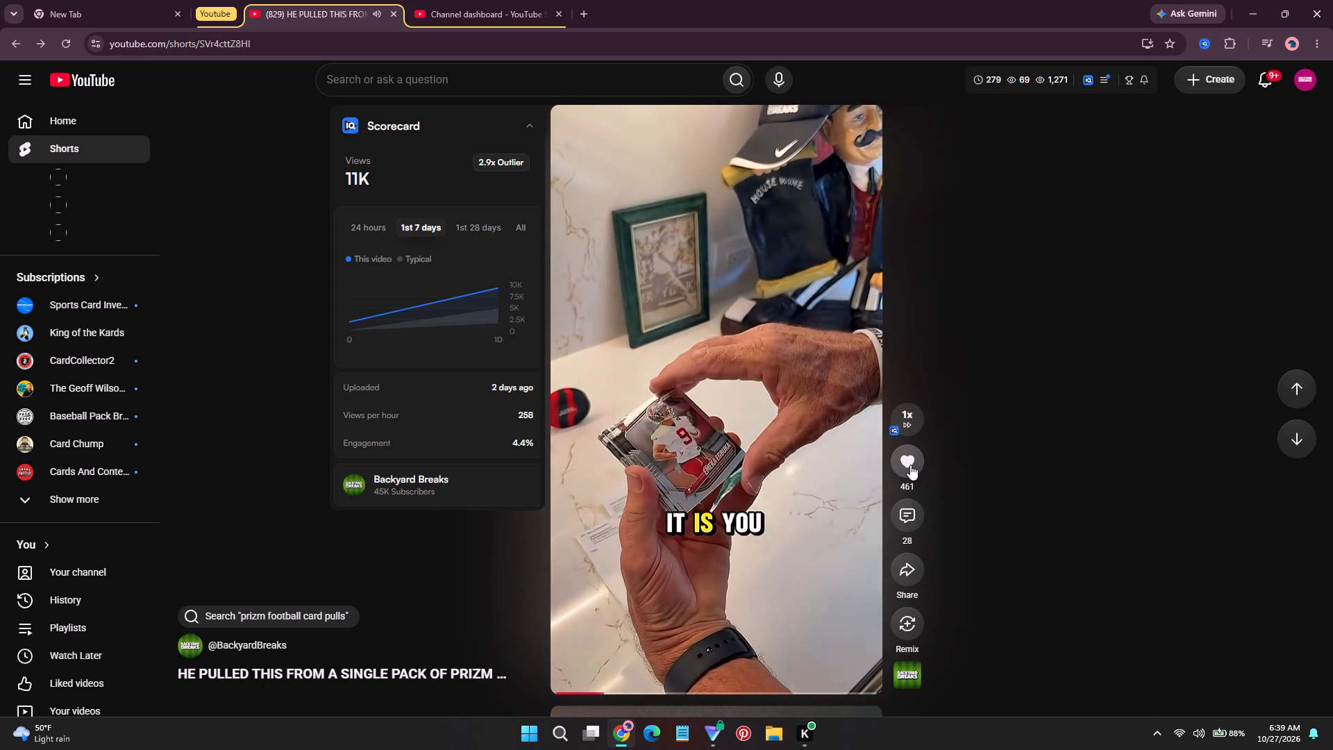
Back in the upload details, shorten the title by deleting the opening word "Man" and the space before the 🤯 emoji.
{"action": "left_click", "coordinate": [504, 15]}
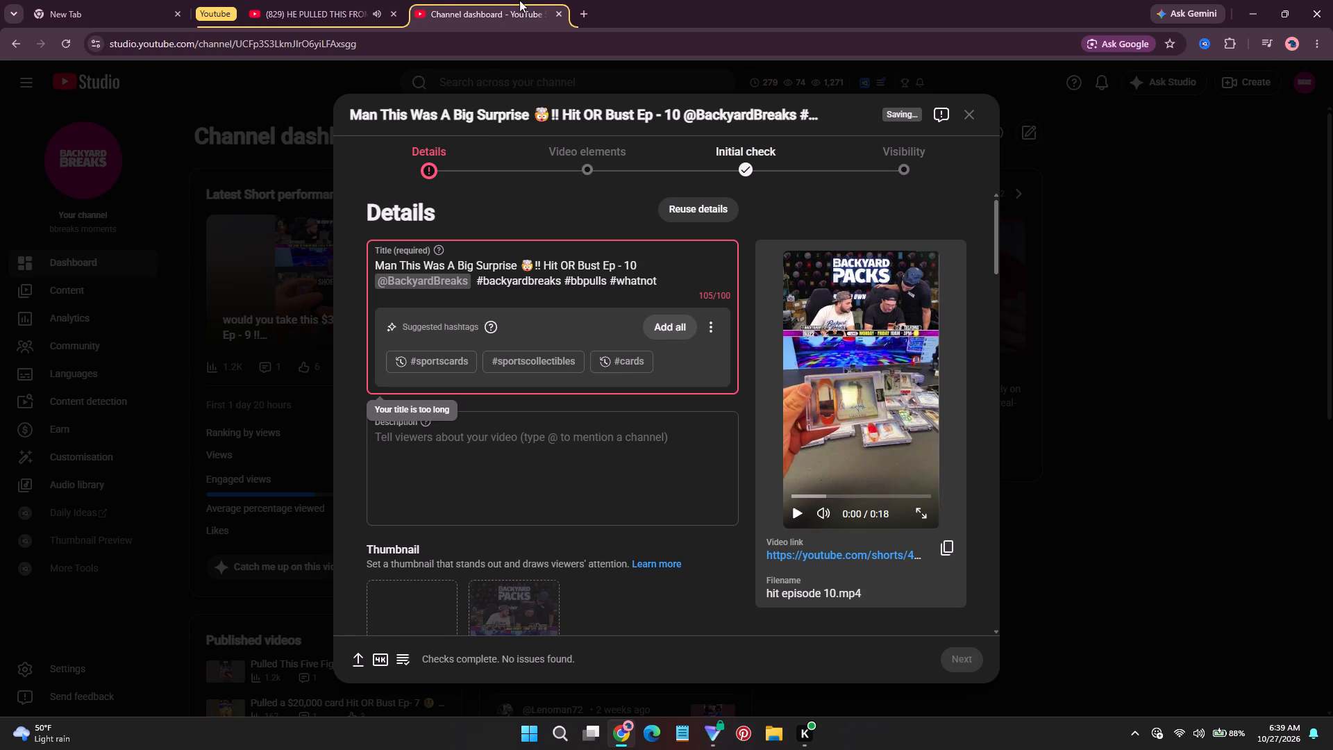
{"action": "left_click", "coordinate": [399, 265]}
{"action": "key", "text": "BackSpace"}
{"action": "key", "text": "BackSpace"}
{"action": "key", "text": "BackSpace"}
{"action": "key", "text": "BackSpace"}
{"action": "key", "text": "BackSpace"}
{"action": "key", "text": "BackSpace"}
{"action": "key", "text": "BackSpace"}
{"action": "key", "text": "BackSpace"}
{"action": "key", "text": "BackSpace"}
{"action": "key", "text": "BackSpace"}
{"action": "key", "text": "BackSpace"}
{"action": "key", "text": "BackSpace"}
{"action": "key", "text": "BackSpace"}
{"action": "key", "text": "BackSpace"}
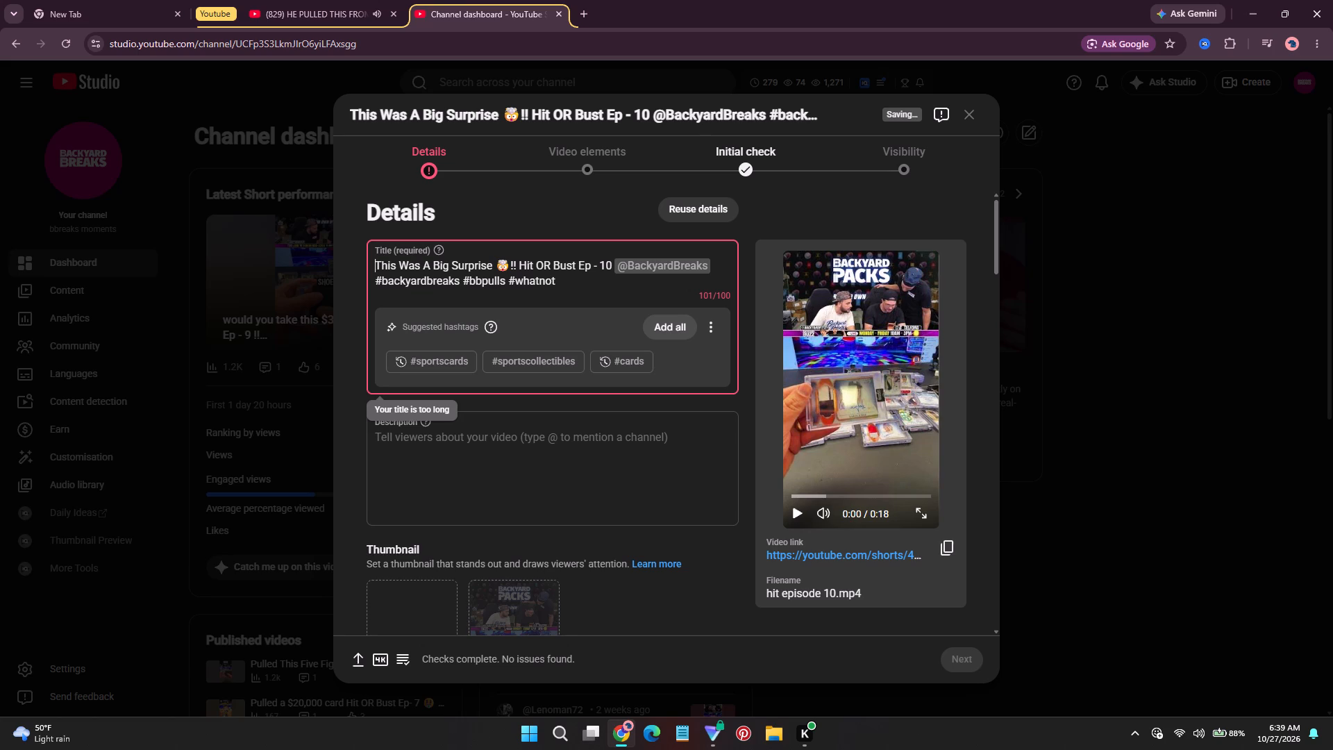
{"action": "left_click", "coordinate": [498, 263]}
{"action": "key", "text": "BackSpace"}
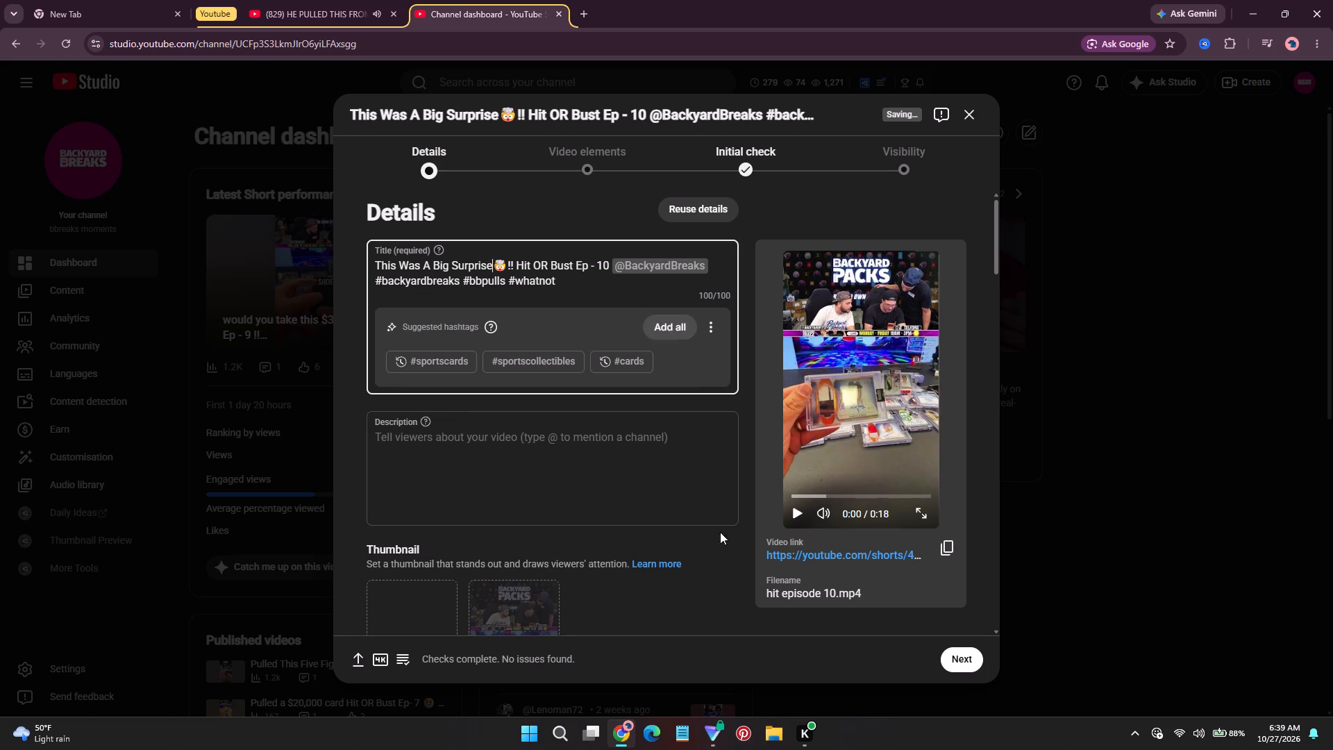
Copy the full title text into the video's description.
{"action": "left_click", "coordinate": [577, 283]}
{"action": "key", "text": "ctrl+a"}
{"action": "key", "text": "ctrl+c"}
{"action": "key", "text": "ctrl+c"}
{"action": "key", "text": "ctrl+c"}
{"action": "left_click", "coordinate": [500, 453]}
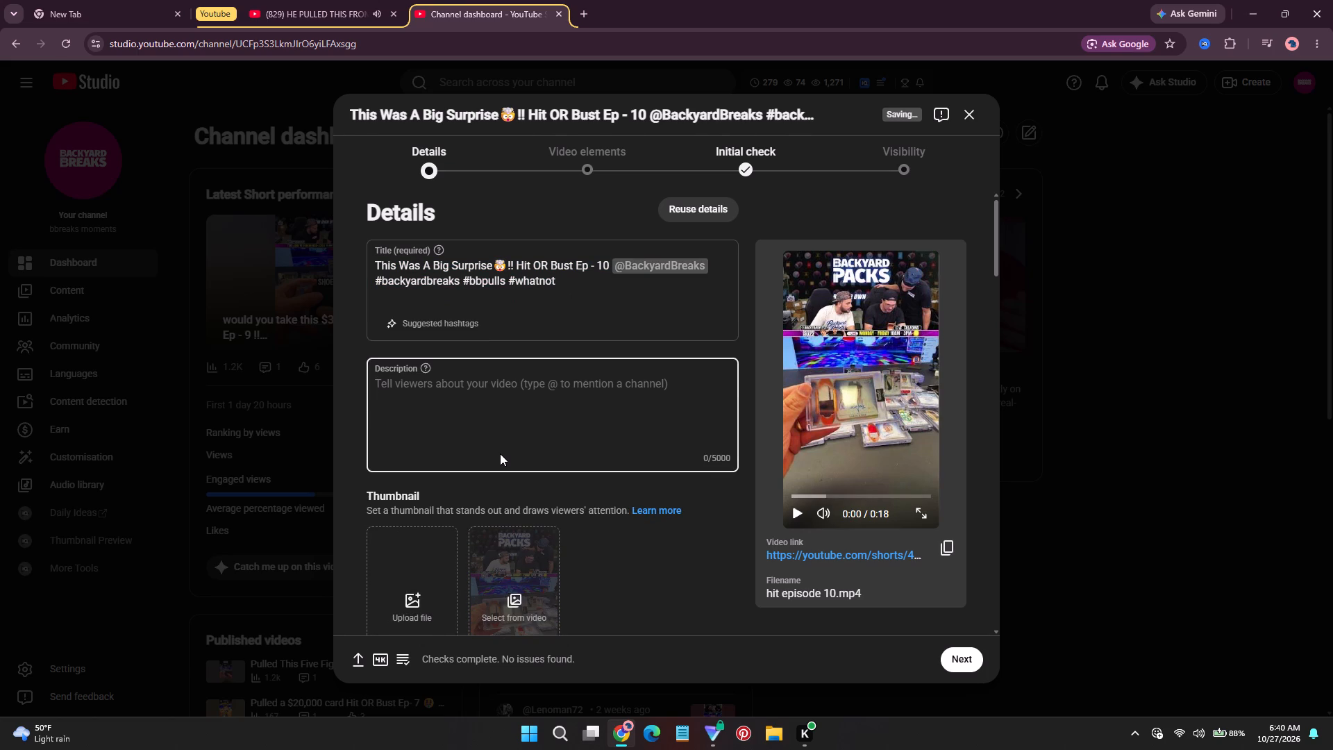
{"action": "key", "text": "ctrl+v"}
Set the thumbnail to the video frame showing the "$10,000" and "your" captions.
{"action": "scroll", "coordinate": [569, 449], "scroll_direction": "down", "scroll_amount": 5}
{"action": "scroll", "coordinate": [520, 462], "scroll_direction": "up", "scroll_amount": 2}
{"action": "left_click", "coordinate": [507, 419]}
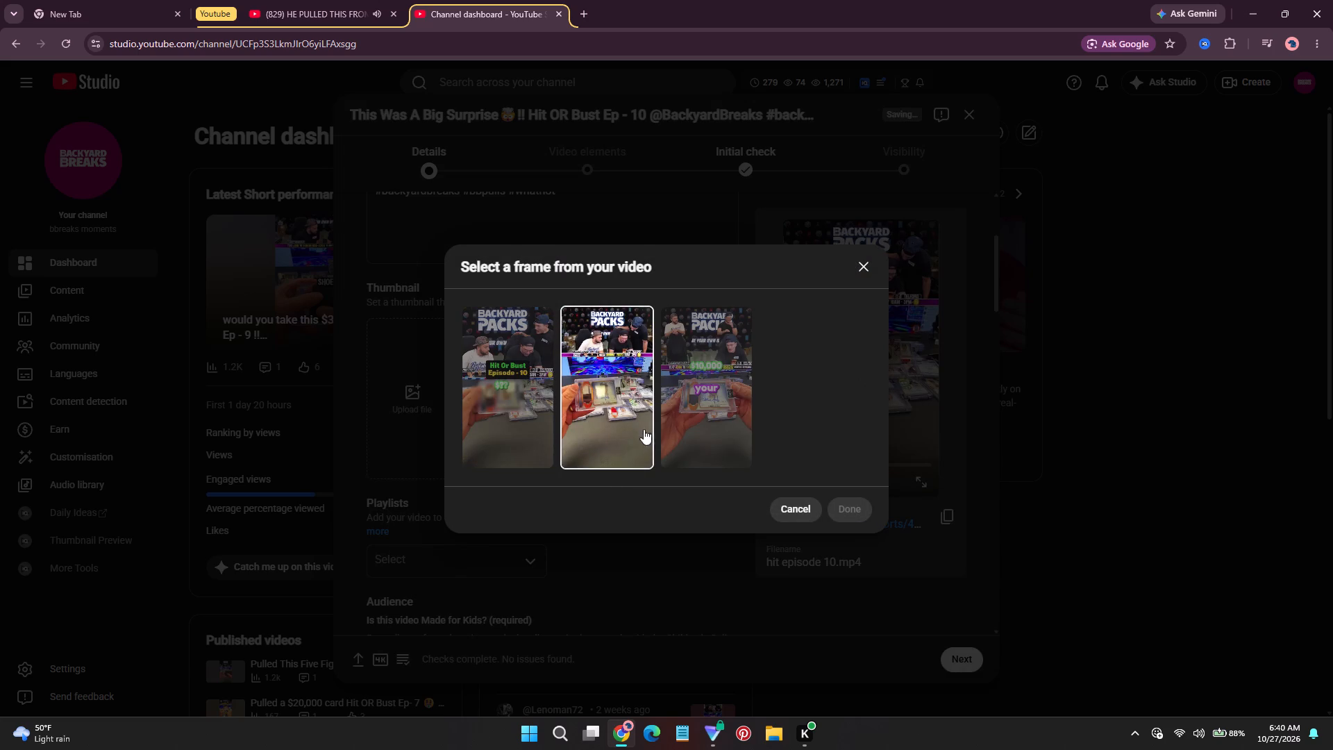
{"action": "left_click", "coordinate": [705, 418]}
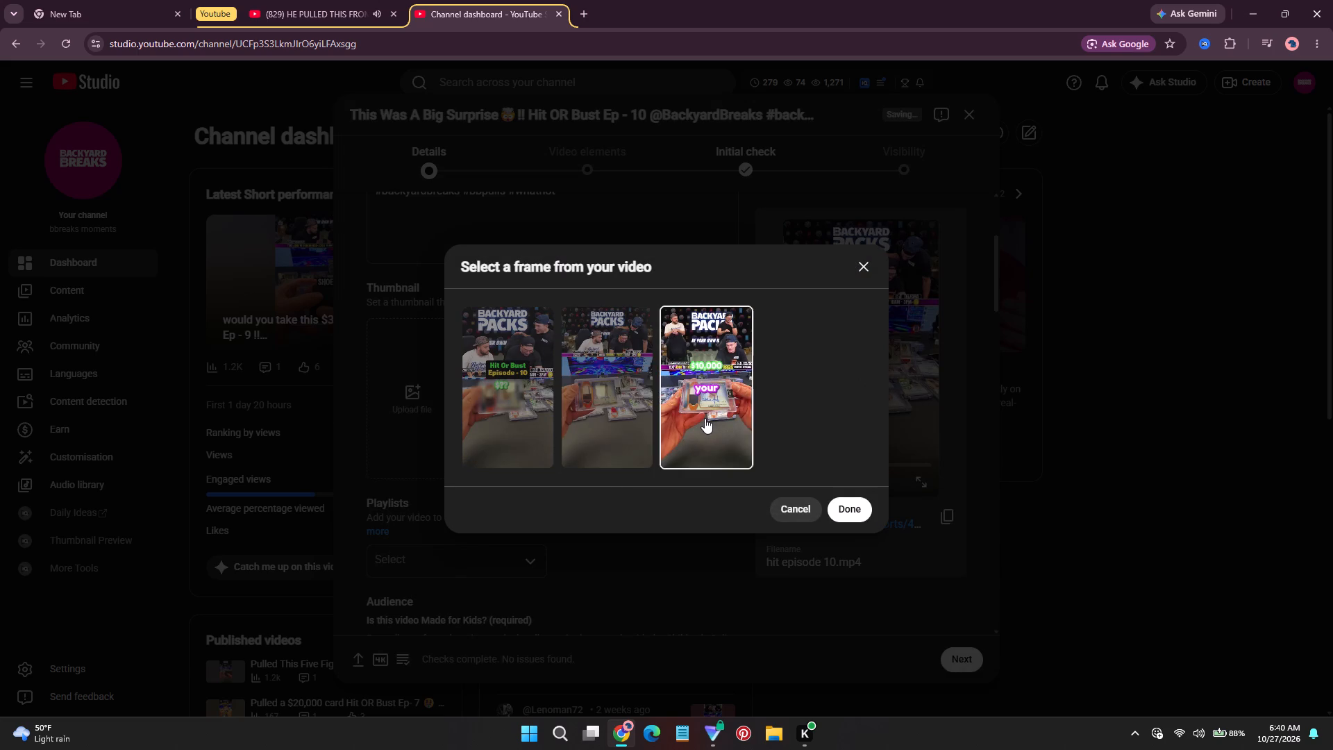
{"action": "left_click", "coordinate": [522, 417]}
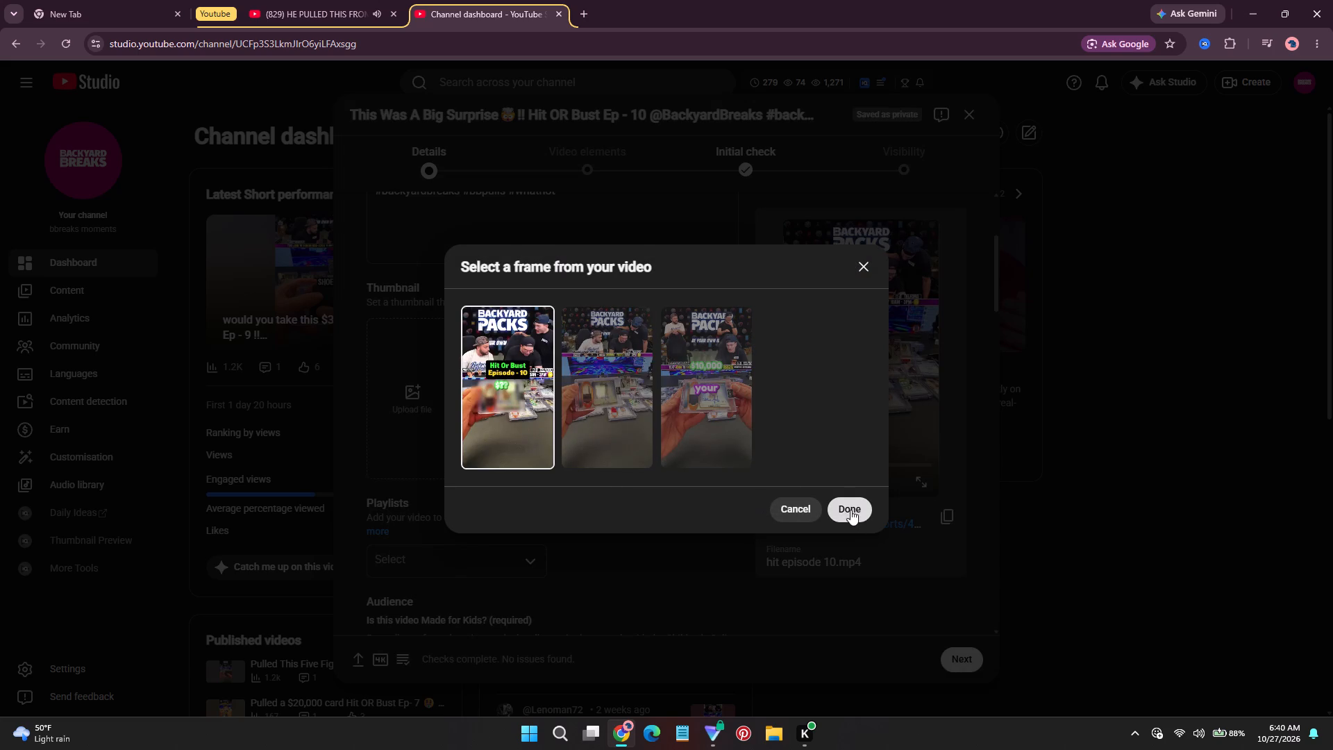
{"action": "left_click", "coordinate": [597, 420]}
{"action": "left_click", "coordinate": [705, 438]}
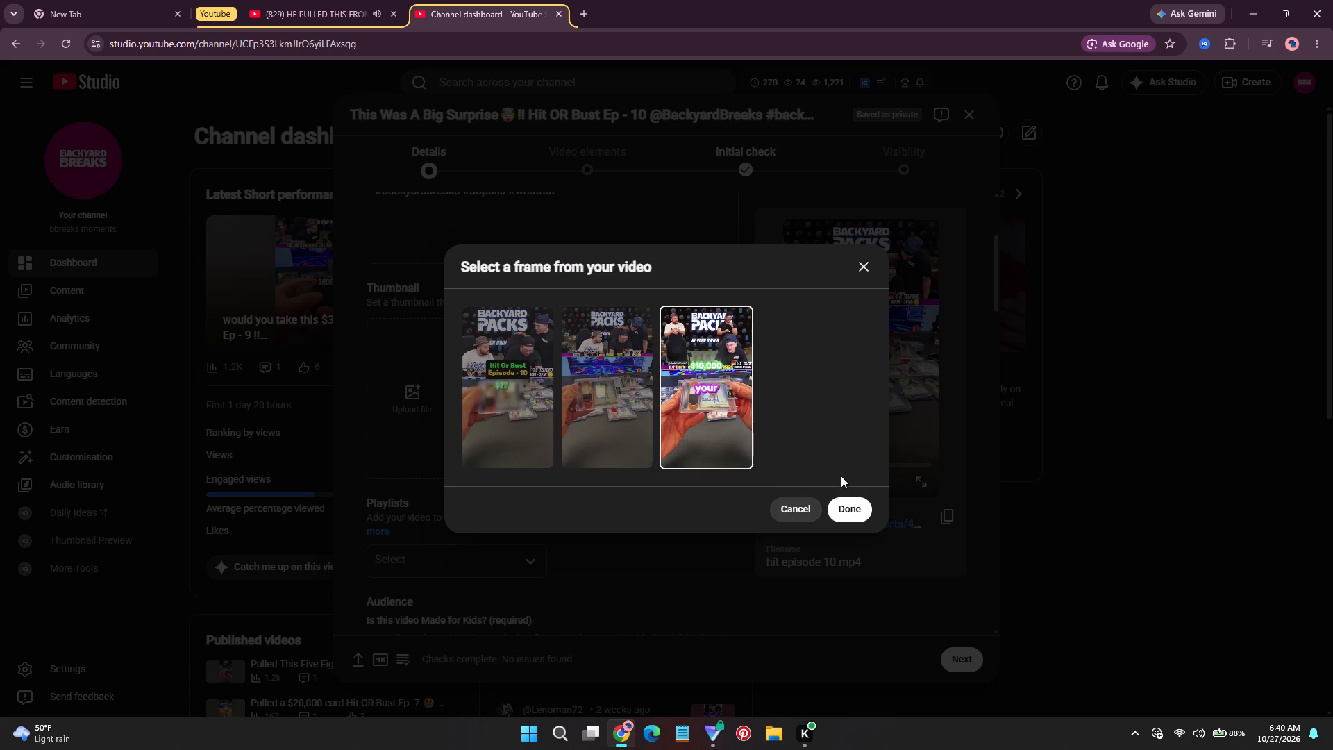
{"action": "left_click", "coordinate": [846, 492]}
{"action": "left_click", "coordinate": [844, 506]}
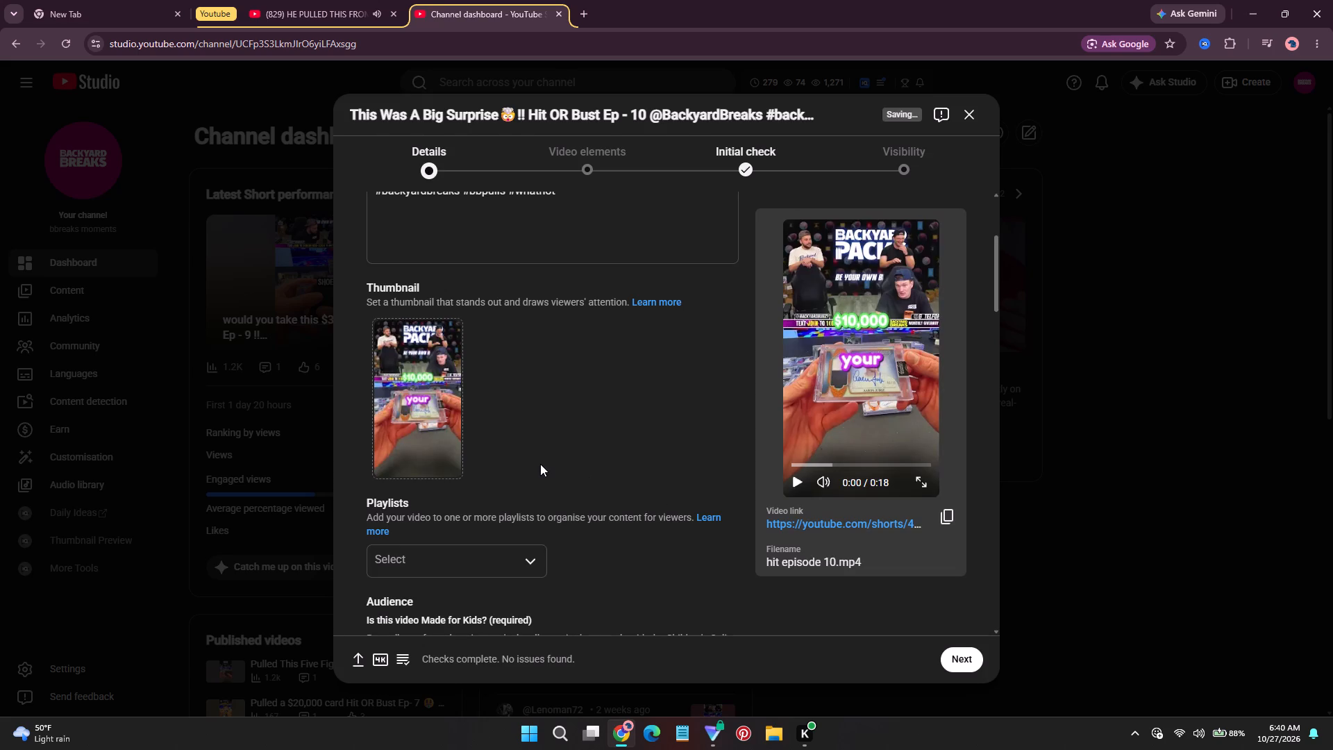
Set the video's audience to "No, it's not Made for Kids".
{"action": "scroll", "coordinate": [479, 494], "scroll_direction": "down", "scroll_amount": 7}
{"action": "scroll", "coordinate": [476, 484], "scroll_direction": "up", "scroll_amount": 1}
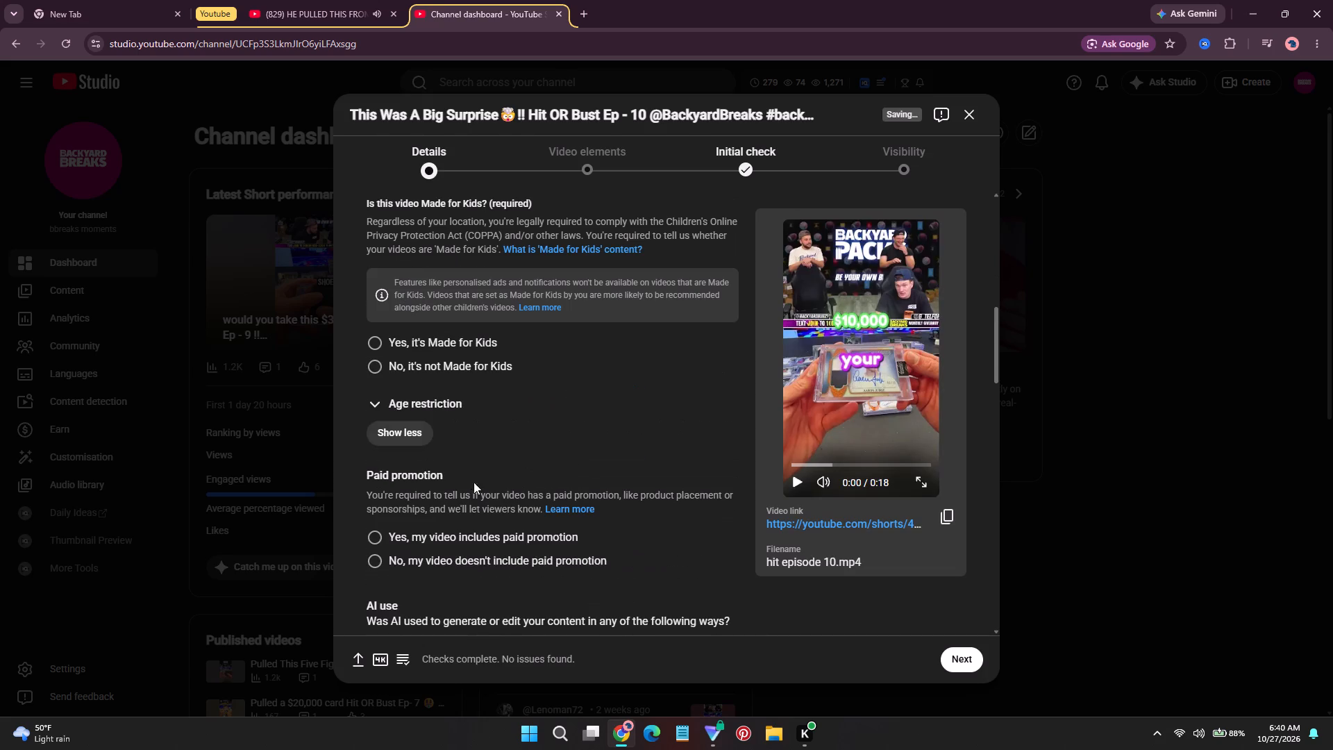
{"action": "left_click", "coordinate": [393, 369]}
Set the video location to Washington.
{"action": "scroll", "coordinate": [409, 308], "scroll_direction": "down", "scroll_amount": 6}
{"action": "scroll", "coordinate": [520, 447], "scroll_direction": "down", "scroll_amount": 2}
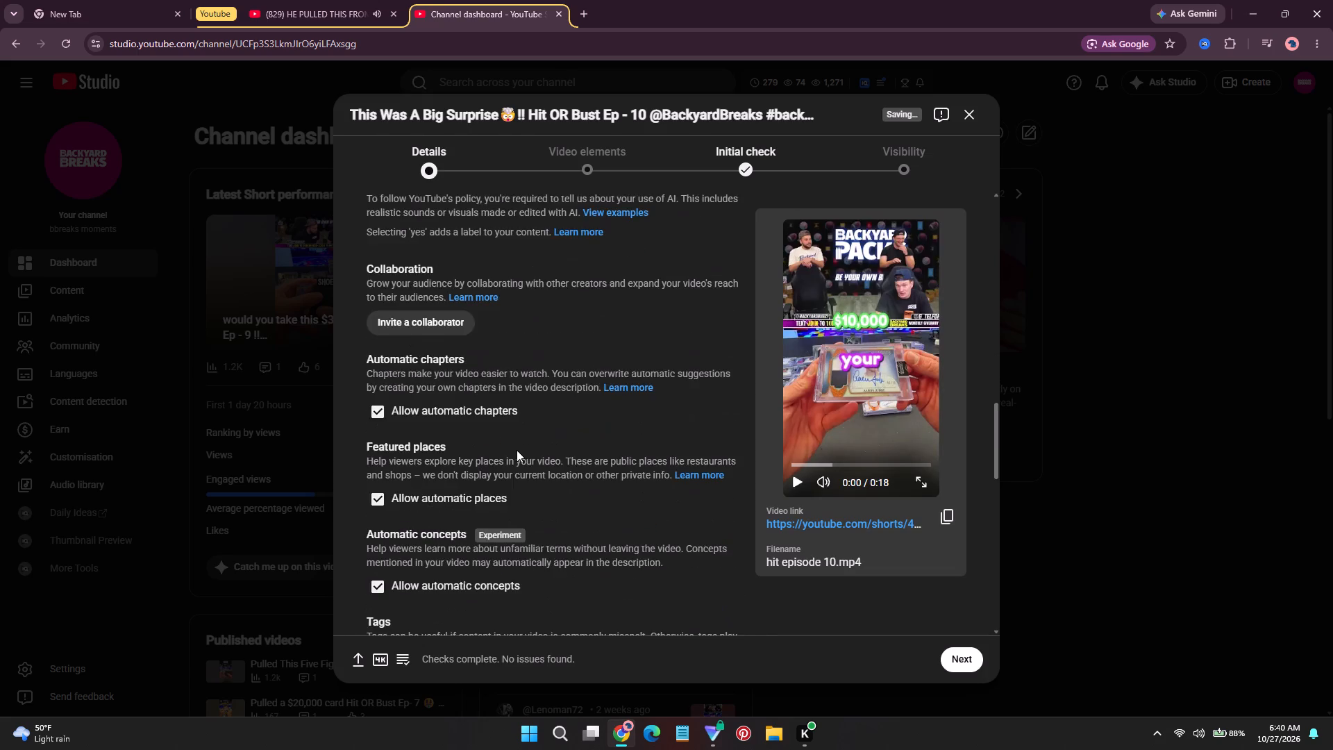
{"action": "scroll", "coordinate": [517, 450], "scroll_direction": "down", "scroll_amount": 6}
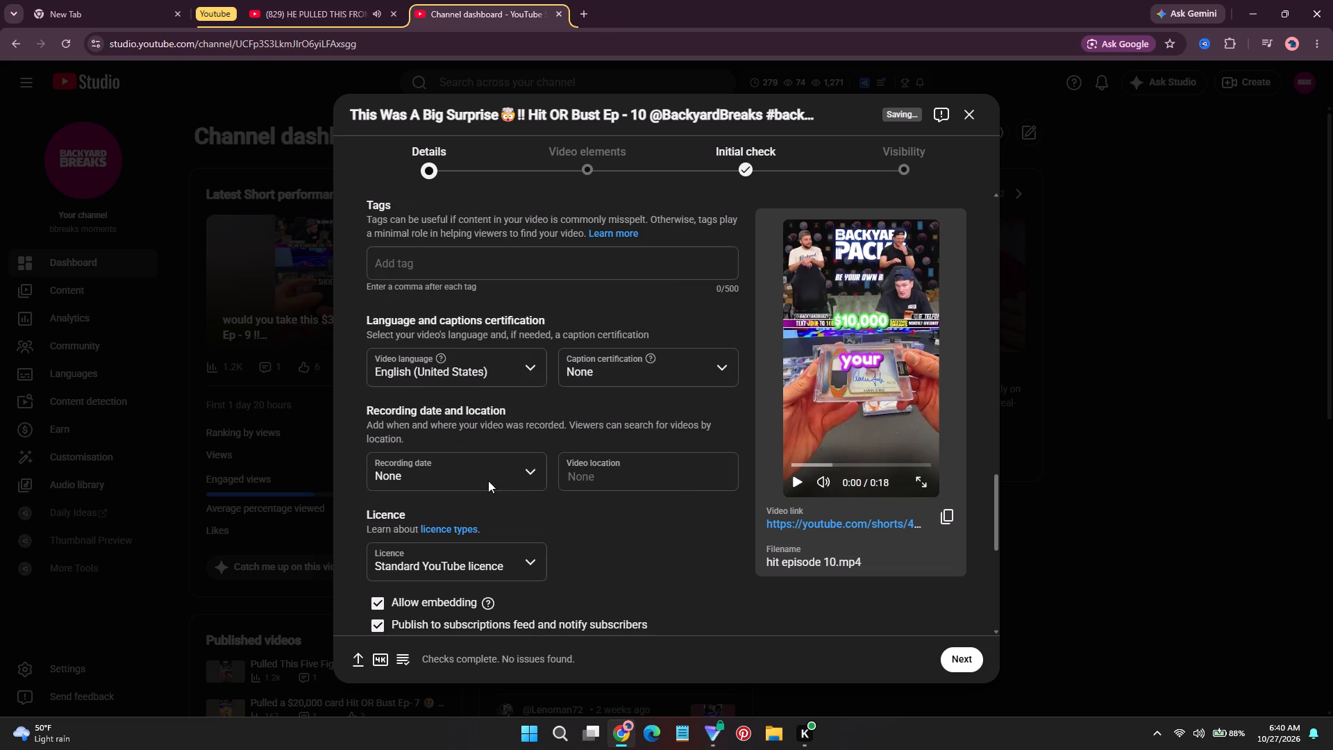
{"action": "left_click", "coordinate": [622, 472]}
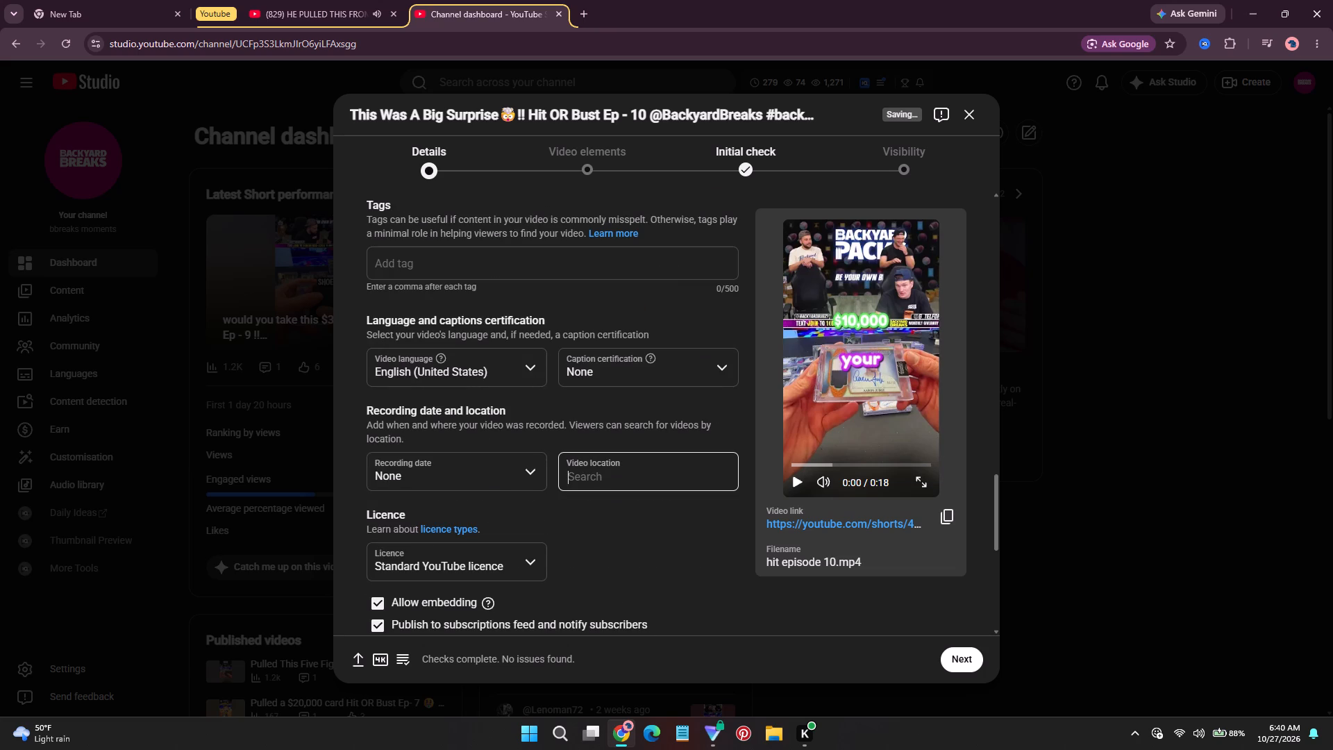
{"action": "key", "text": "u"}
{"action": "key", "text": "BackSpace"}
{"action": "type", "text": "wasj"}
{"action": "key", "text": "BackSpace"}
{"action": "key", "text": "h"}
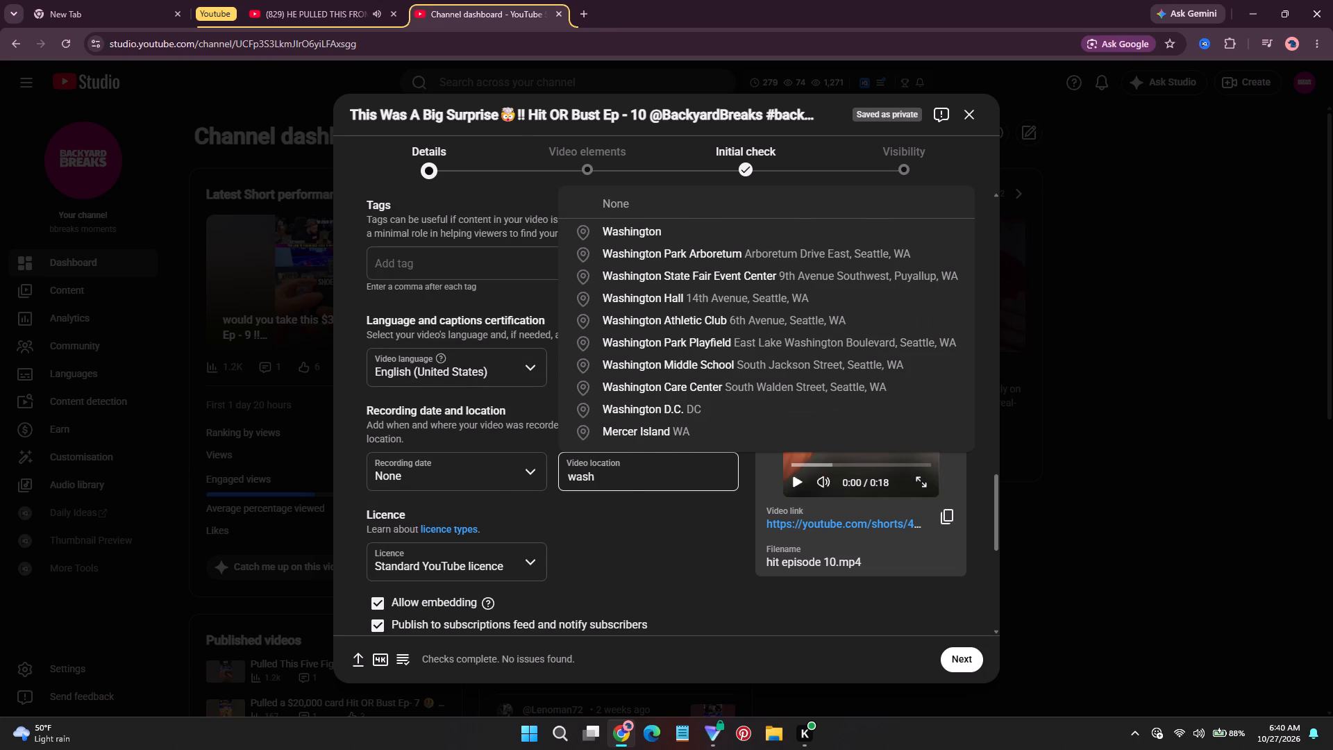
{"action": "left_click", "coordinate": [617, 235]}
Copy the full keyword list from the "sports card" note in Notepad into the video's tags.
{"action": "scroll", "coordinate": [613, 590], "scroll_direction": "down", "scroll_amount": 7}
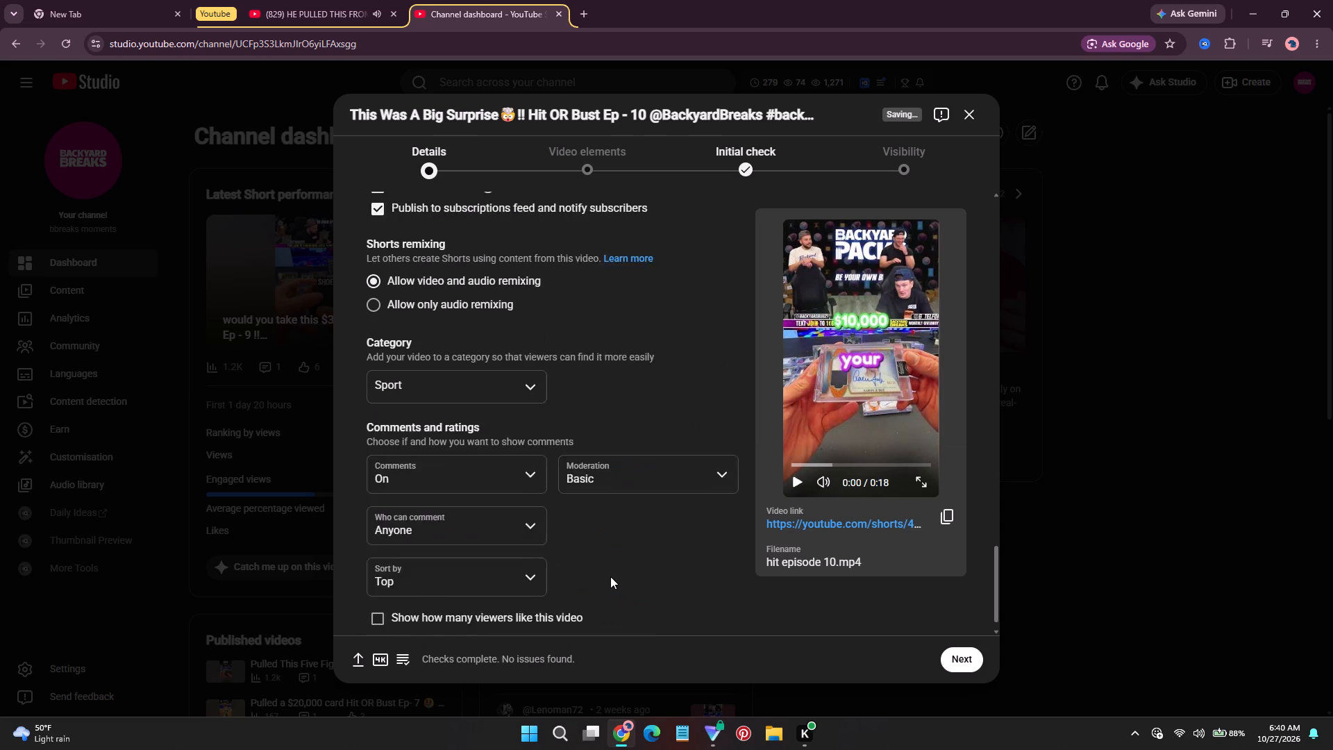
{"action": "scroll", "coordinate": [610, 576], "scroll_direction": "down", "scroll_amount": 1}
{"action": "scroll", "coordinate": [508, 558], "scroll_direction": "up", "scroll_amount": 4}
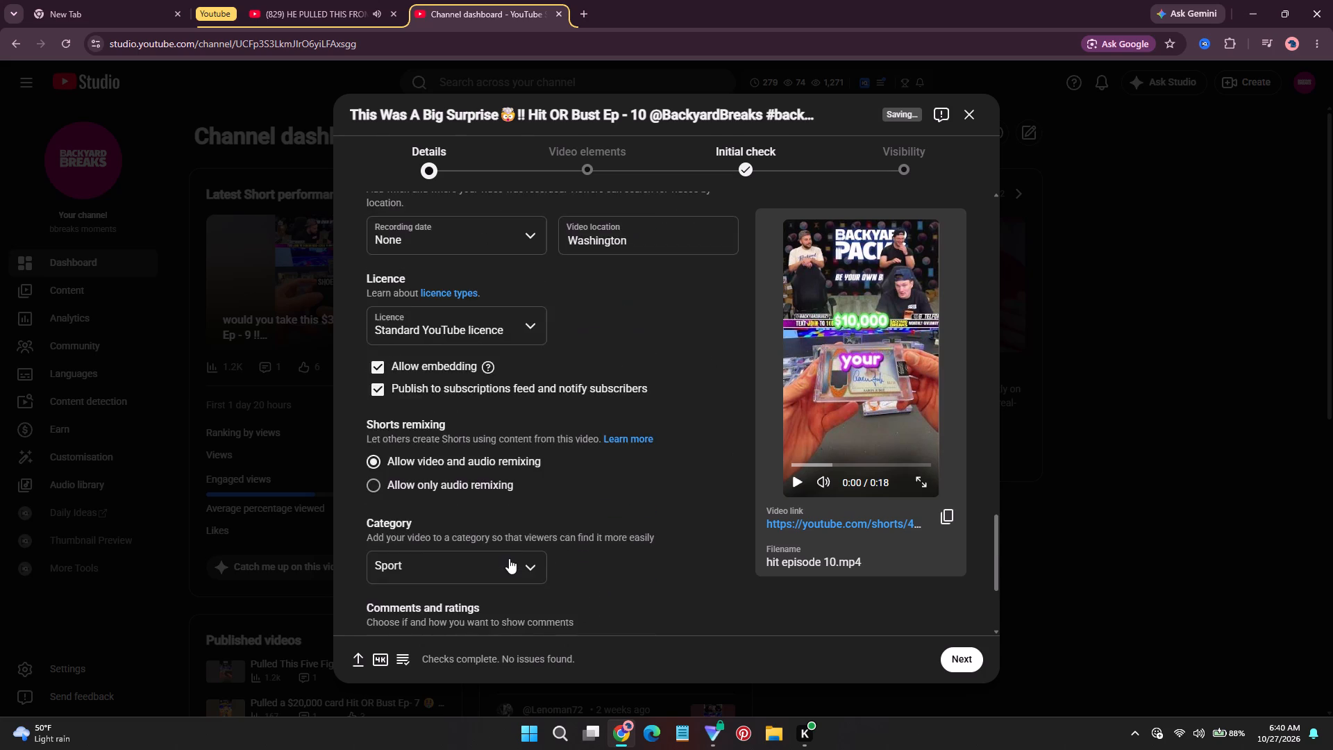
{"action": "scroll", "coordinate": [509, 558], "scroll_direction": "up", "scroll_amount": 2}
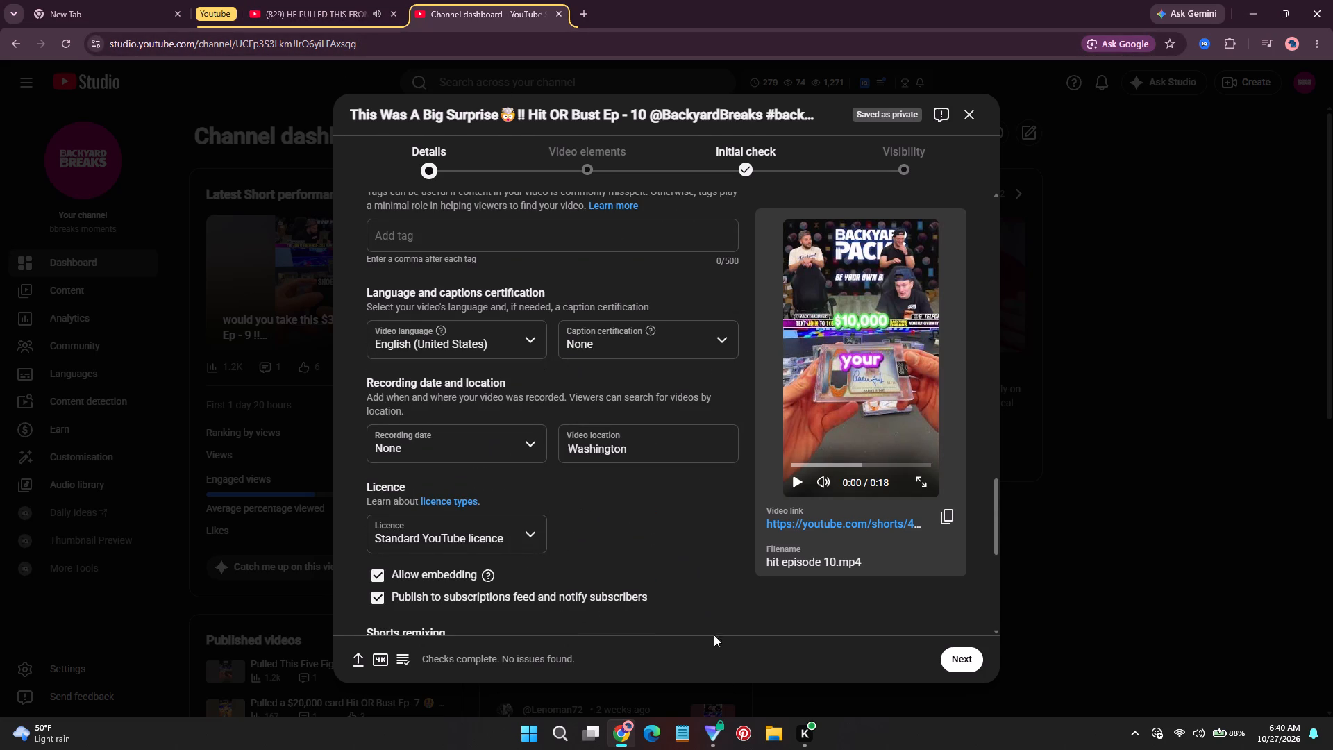
{"action": "left_click", "coordinate": [680, 734]}
{"action": "left_click", "coordinate": [923, 197]}
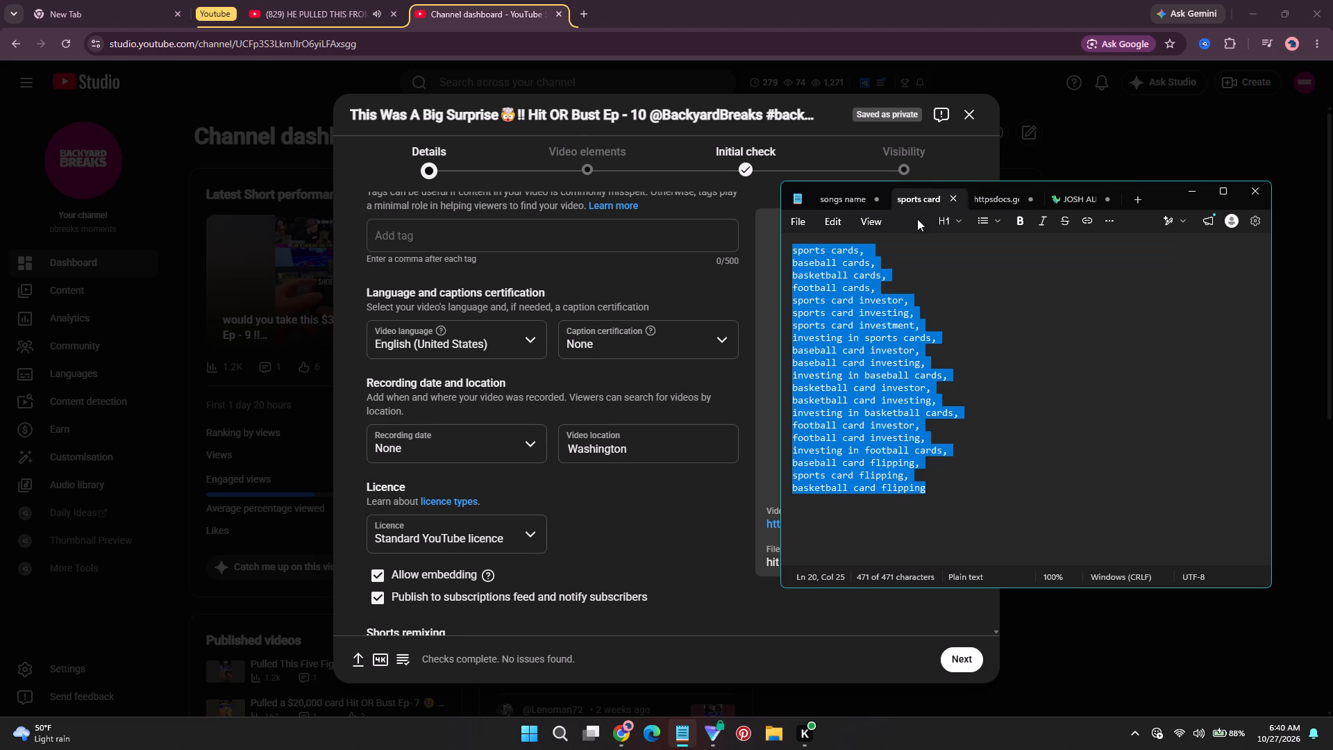
{"action": "key", "text": "ctrl+c"}
{"action": "key", "text": "ctrl+c"}
{"action": "key", "text": "ctrl+c"}
{"action": "key", "text": "ctrl+c"}
{"action": "left_click", "coordinate": [438, 235]}
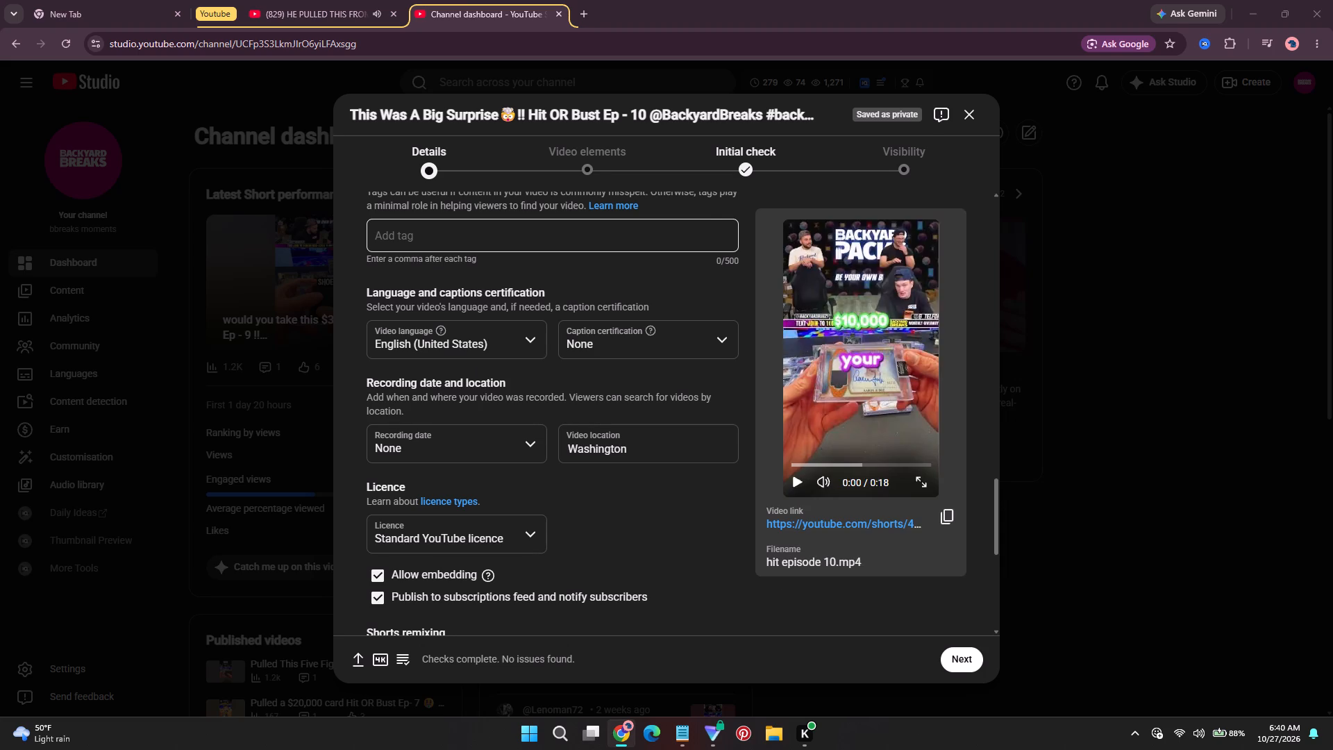
{"action": "key", "text": "ctrl+v"}
{"action": "left_click", "coordinate": [703, 500]}
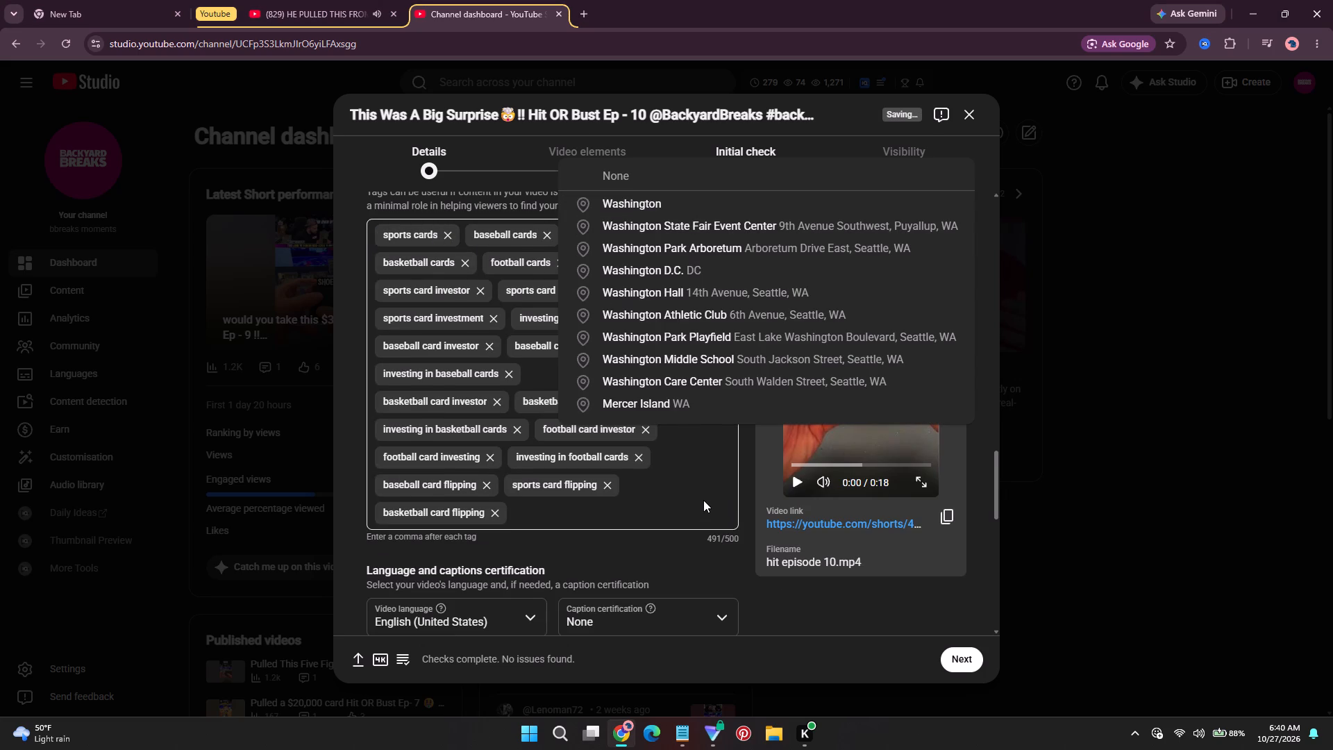
Connect "This Brazil card is worth HOW..." as the related video and proceed to the initial check.
{"action": "scroll", "coordinate": [704, 500], "scroll_direction": "up", "scroll_amount": 15}
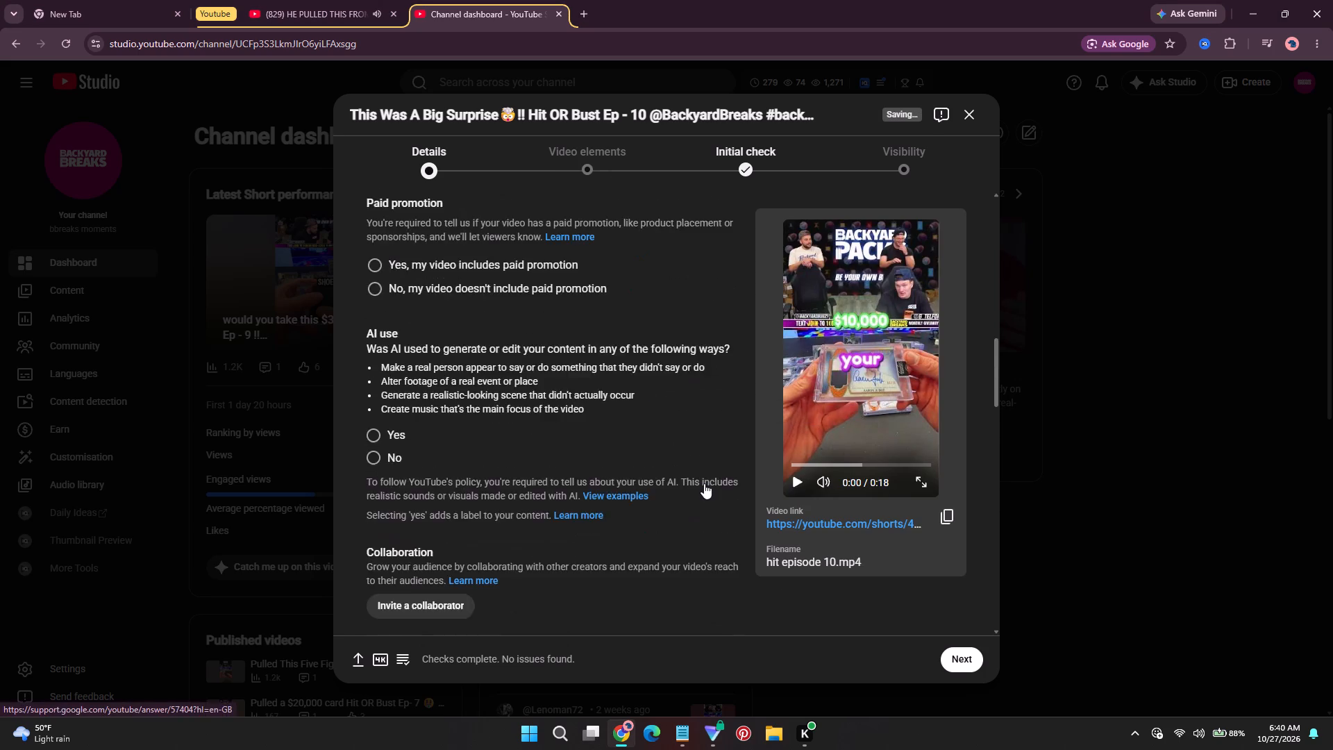
{"action": "scroll", "coordinate": [704, 483], "scroll_direction": "up", "scroll_amount": 19}
{"action": "scroll", "coordinate": [704, 481], "scroll_direction": "down", "scroll_amount": 13}
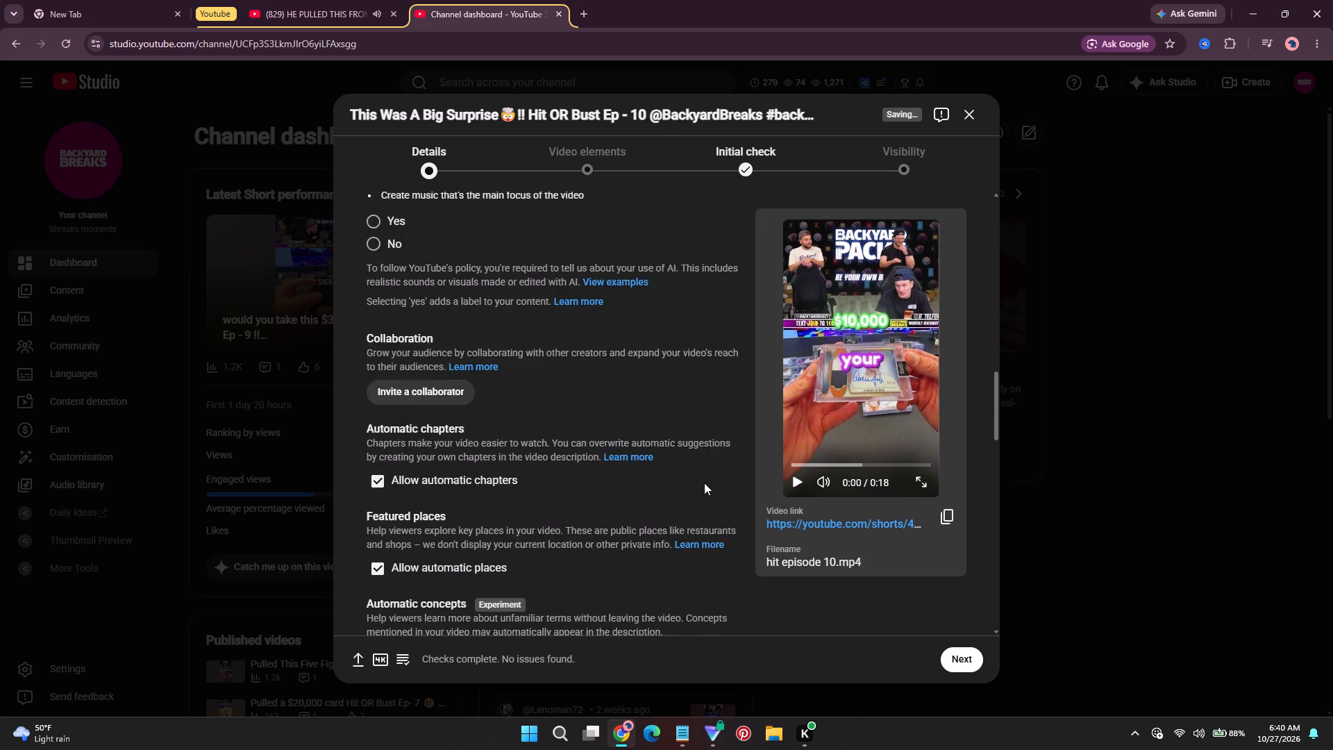
{"action": "scroll", "coordinate": [704, 483], "scroll_direction": "down", "scroll_amount": 20}
{"action": "scroll", "coordinate": [704, 483], "scroll_direction": "down", "scroll_amount": 10}
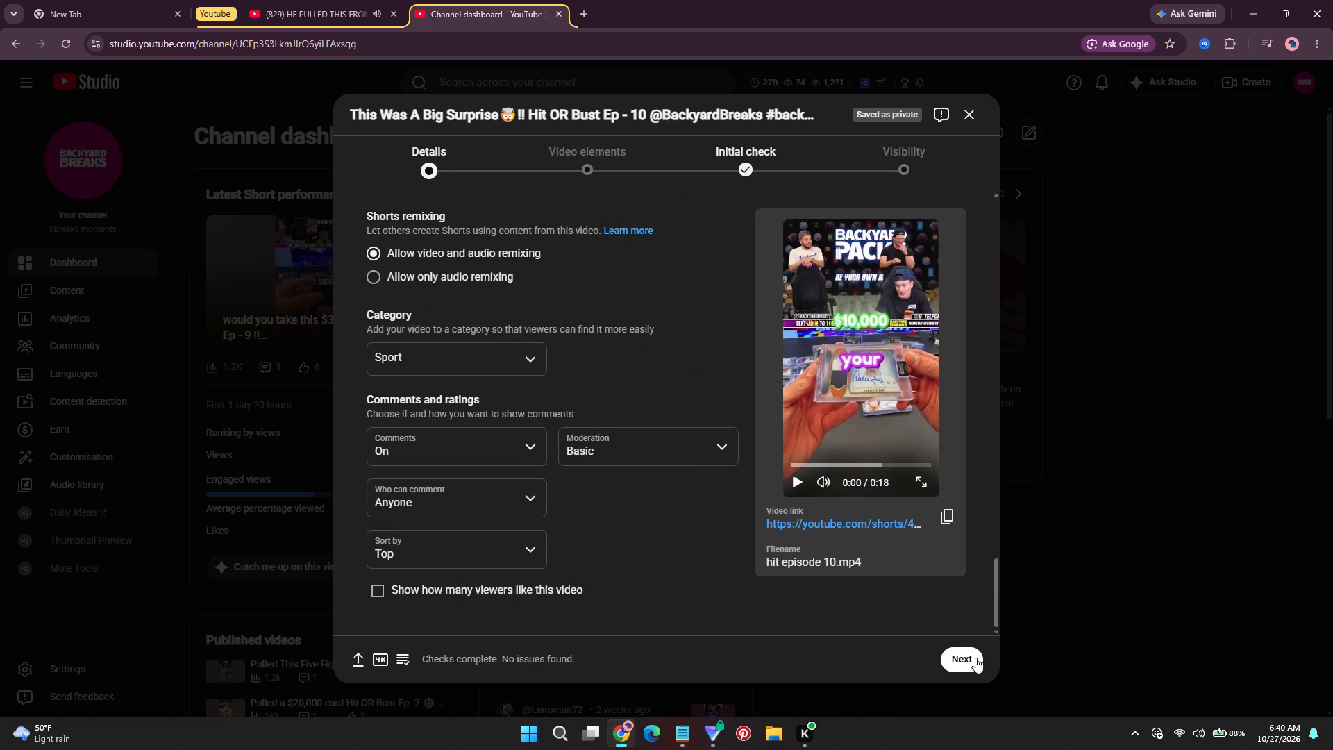
{"action": "left_click", "coordinate": [953, 656]}
{"action": "left_click", "coordinate": [941, 285]}
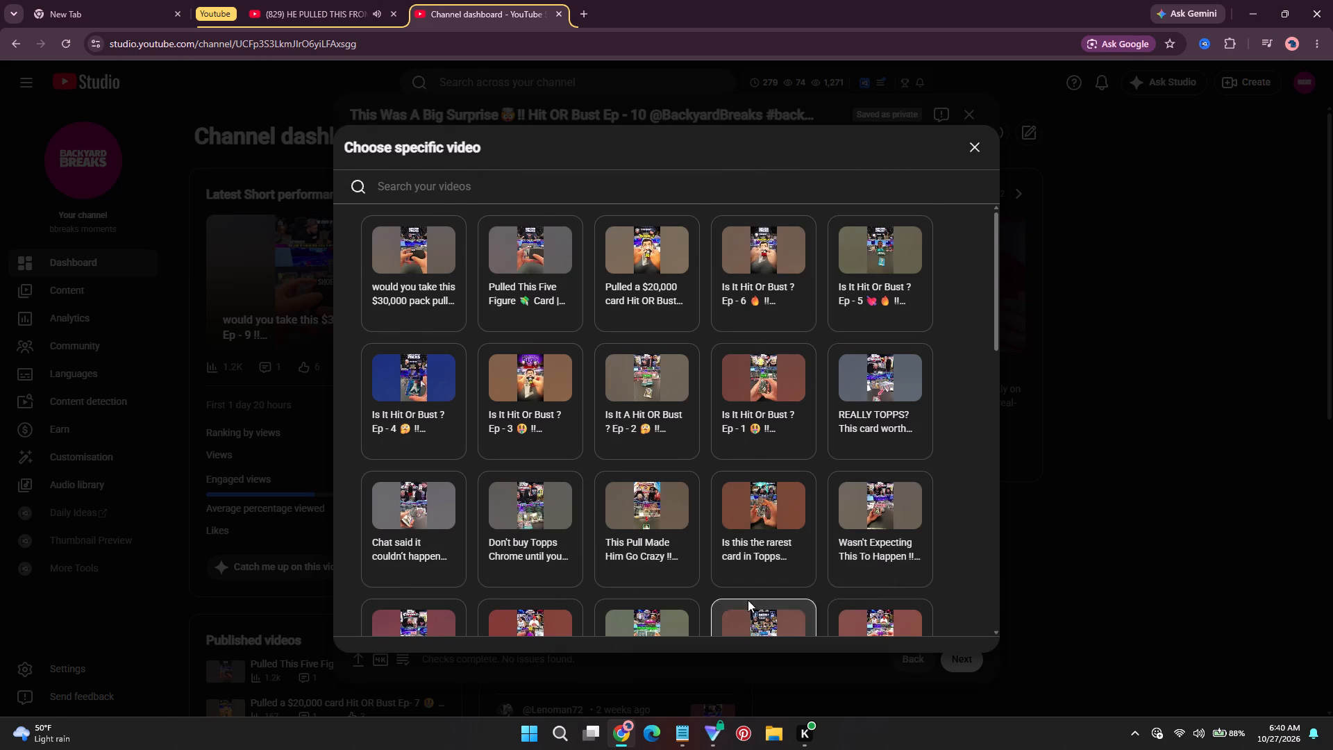
{"action": "scroll", "coordinate": [731, 590], "scroll_direction": "down", "scroll_amount": 3}
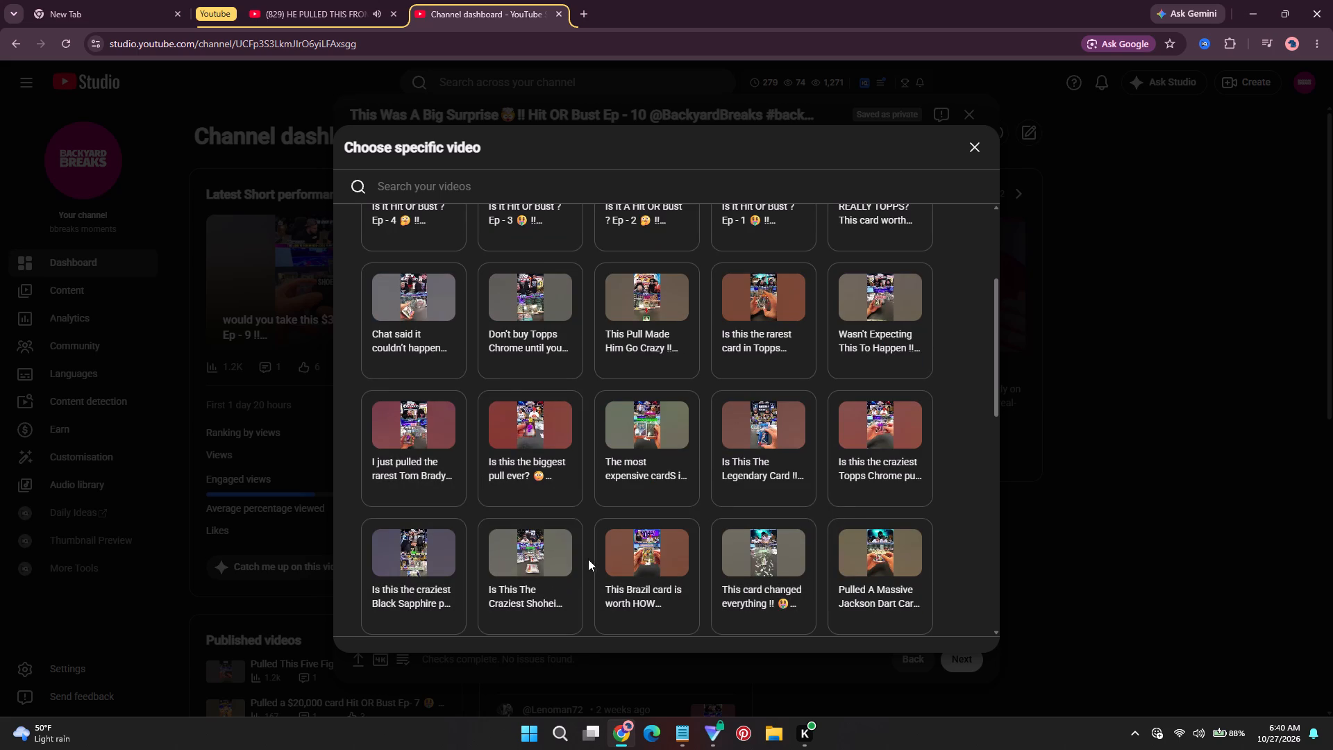
{"action": "left_click", "coordinate": [642, 574]}
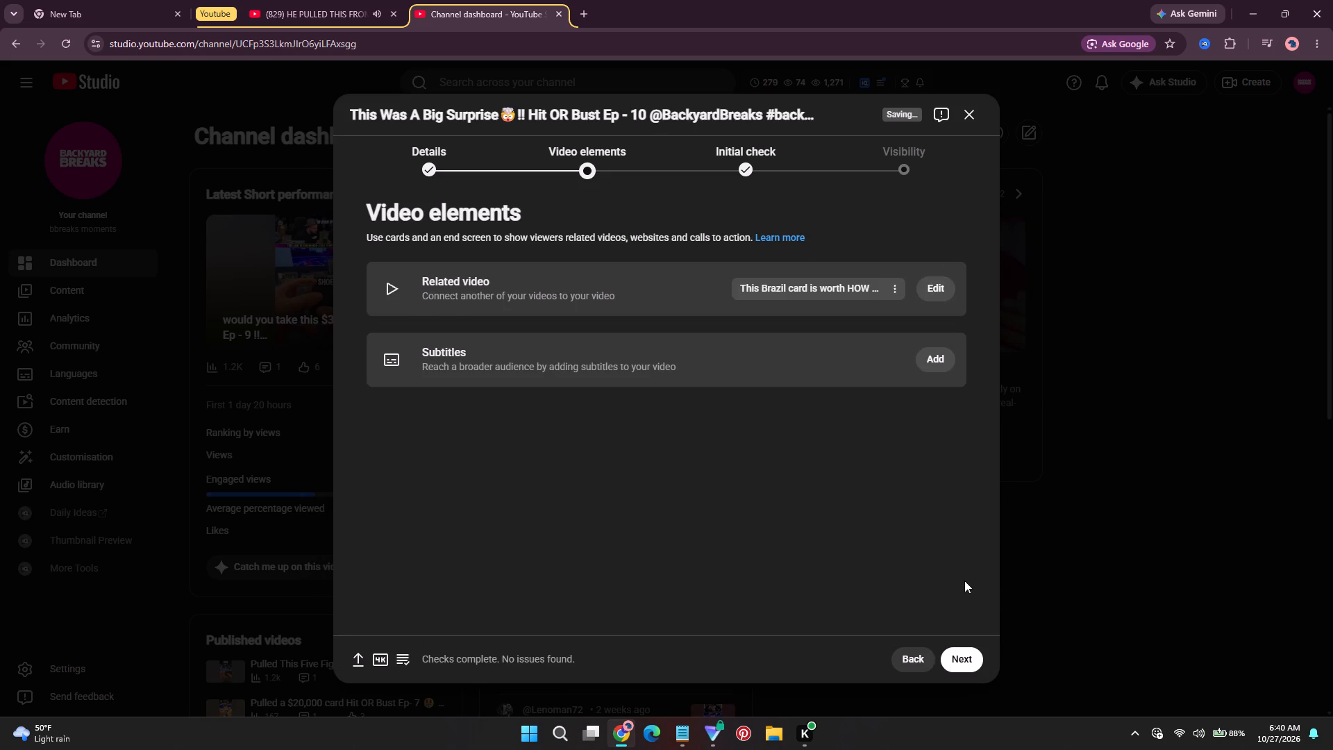
{"action": "left_click", "coordinate": [964, 660]}
Switch to the YouTube Shorts feed and move on to the next Short.
{"action": "left_click", "coordinate": [332, 0]}
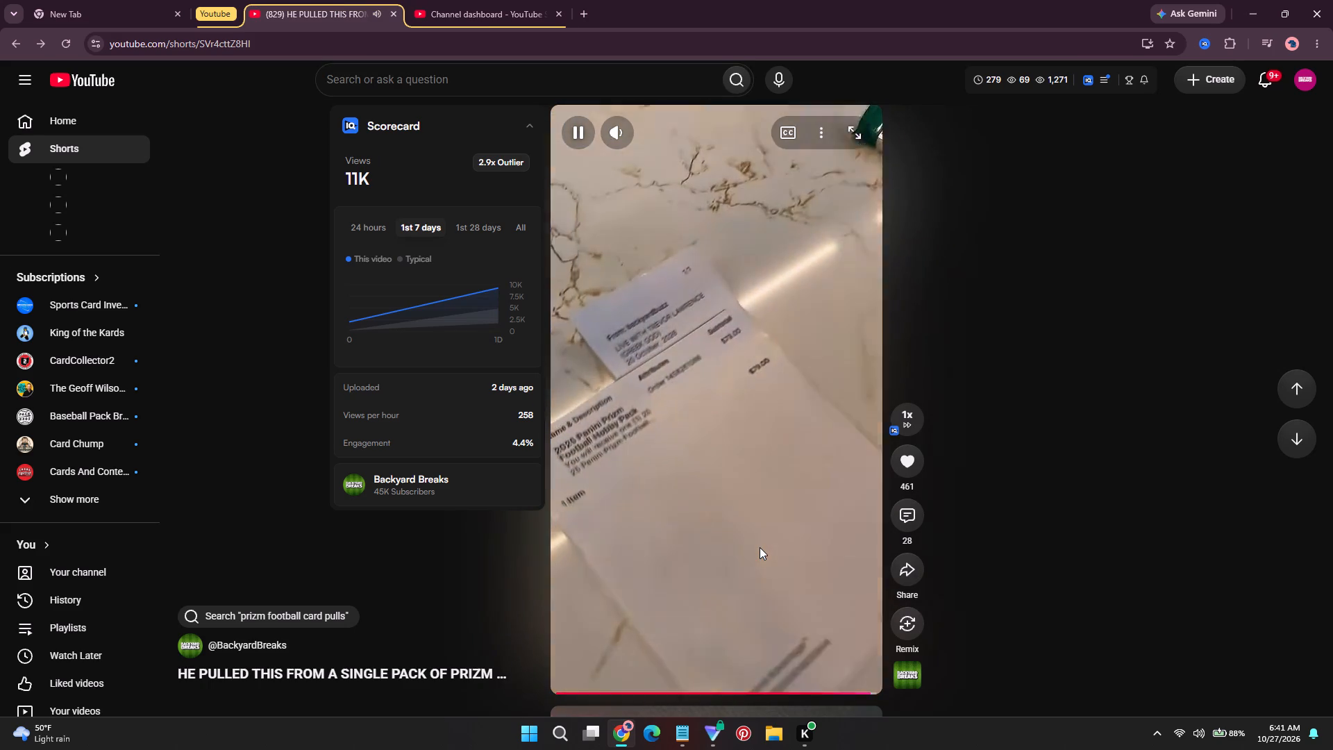
{"action": "scroll", "coordinate": [760, 547], "scroll_direction": "down", "scroll_amount": 3}
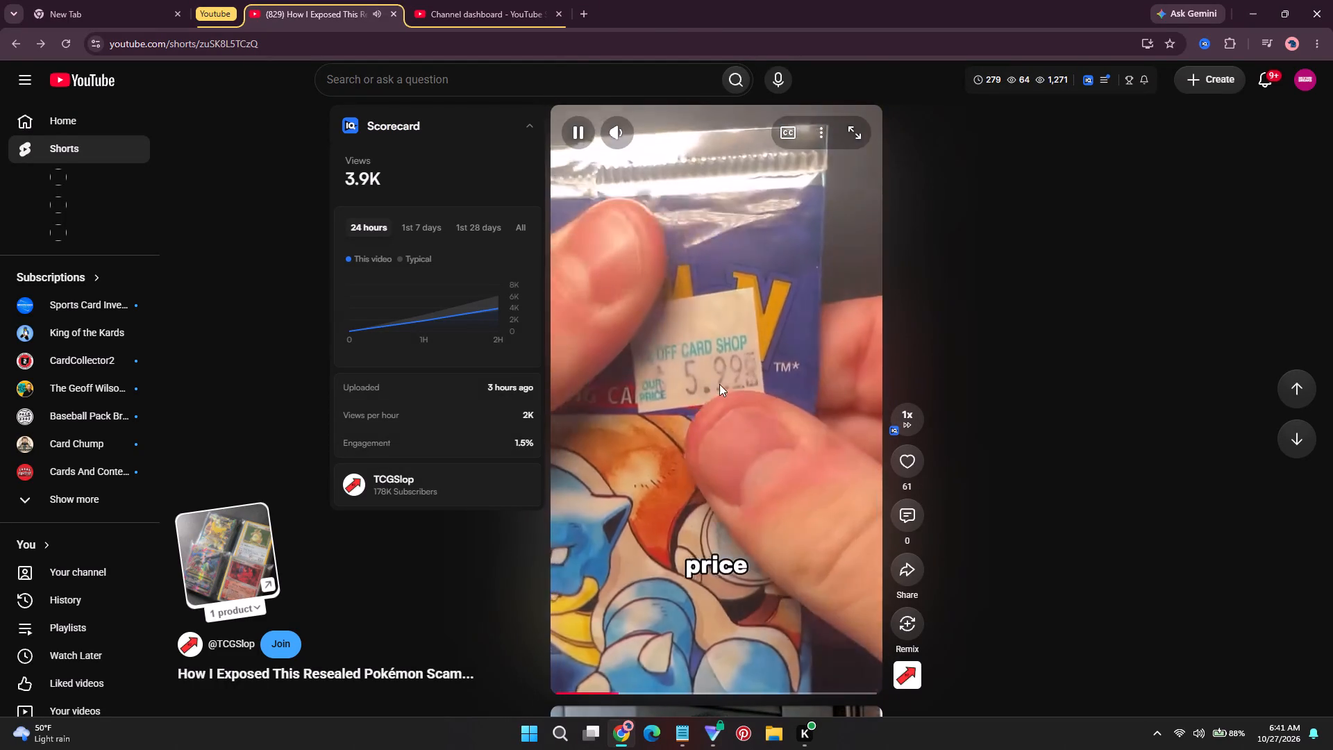
Set the upload's visibility schedule to go public on 27 Oct 2026 at 10:00.
{"action": "left_click", "coordinate": [476, 17]}
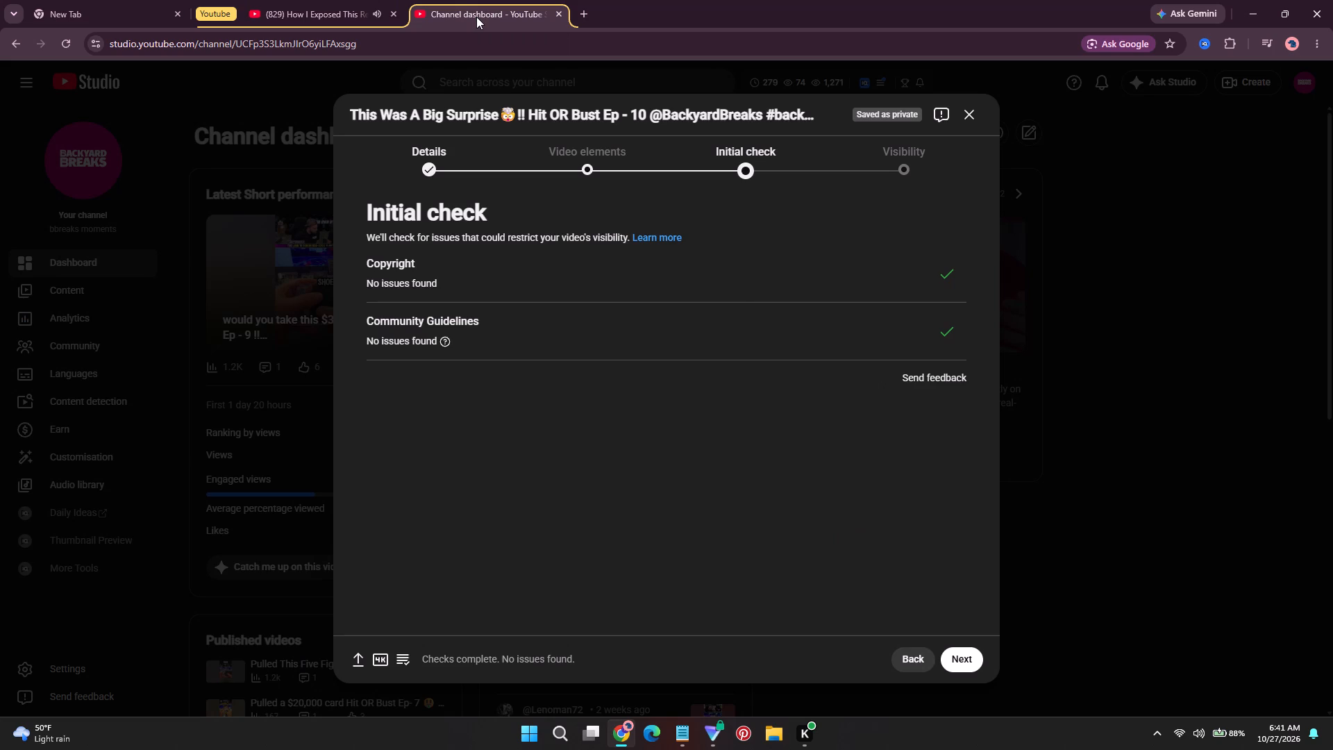
{"action": "left_click", "coordinate": [960, 657]}
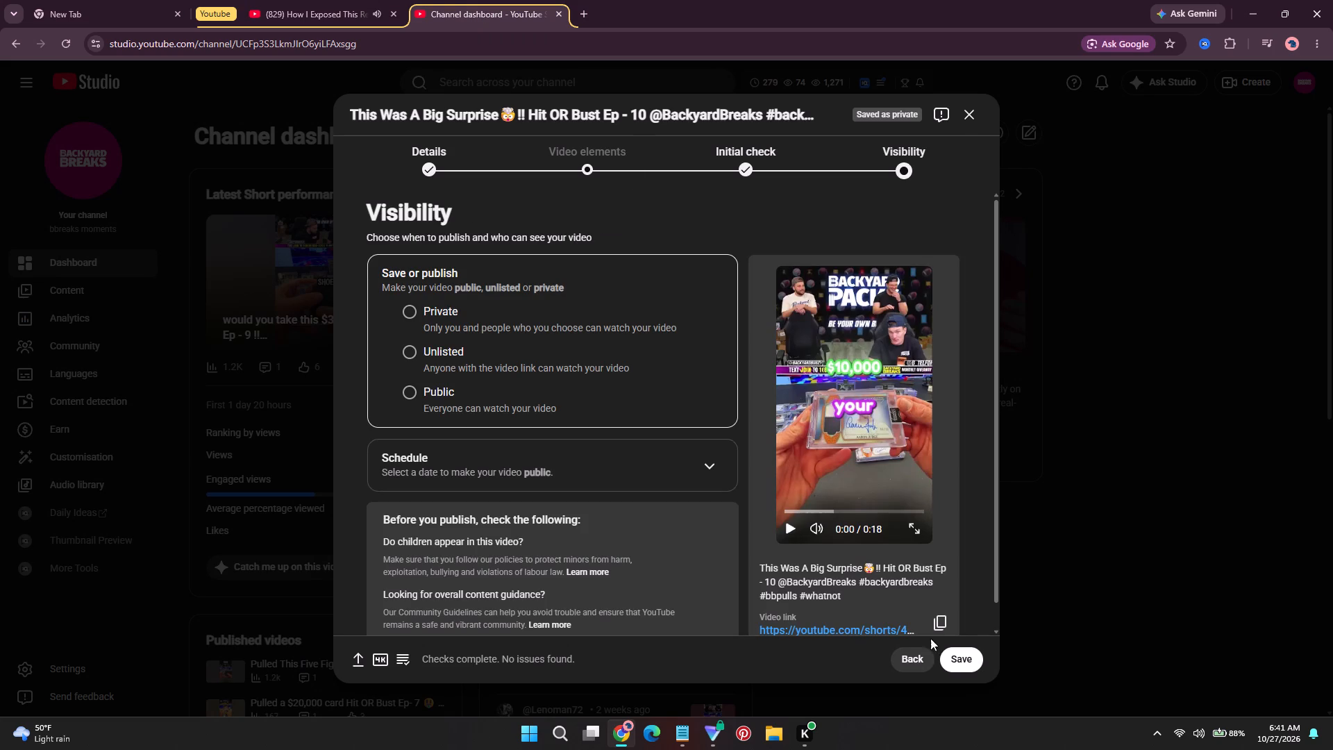
{"action": "left_click", "coordinate": [551, 473]}
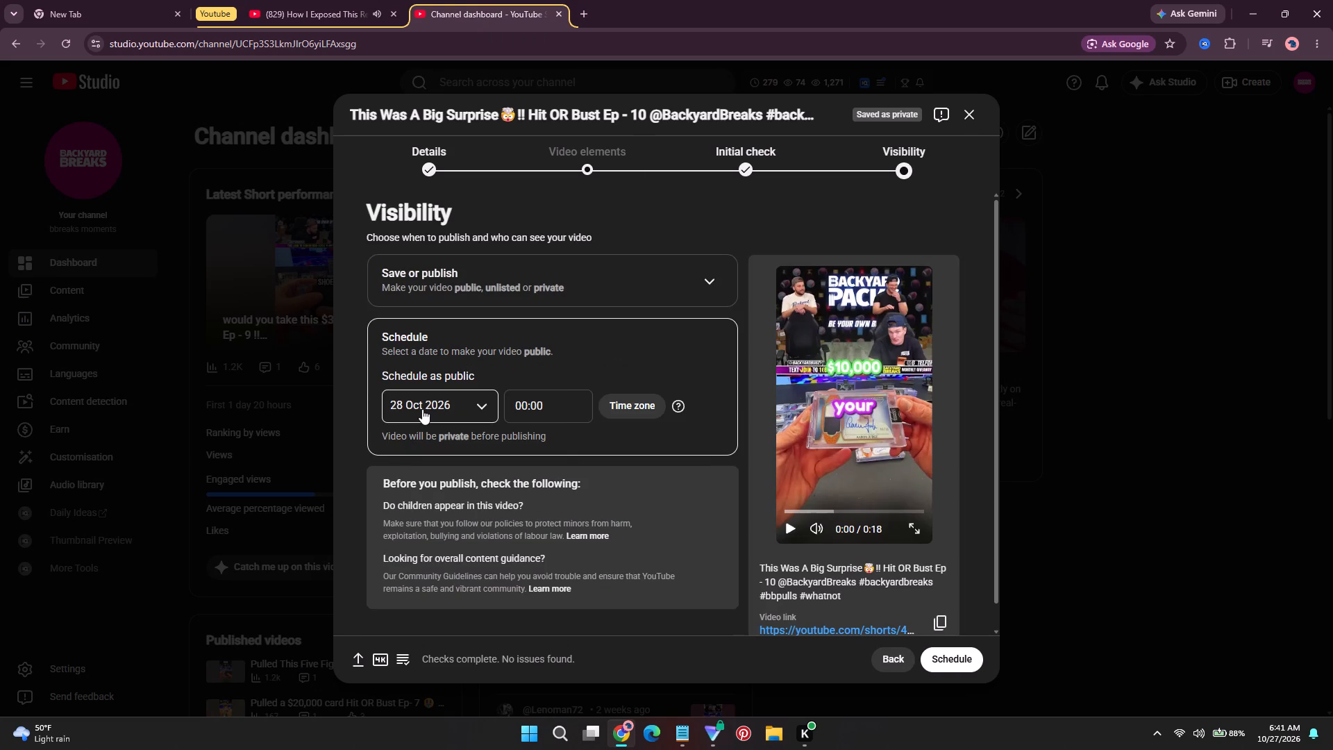
{"action": "left_click", "coordinate": [423, 409]}
{"action": "left_click", "coordinate": [425, 556]}
{"action": "left_click", "coordinate": [570, 411]}
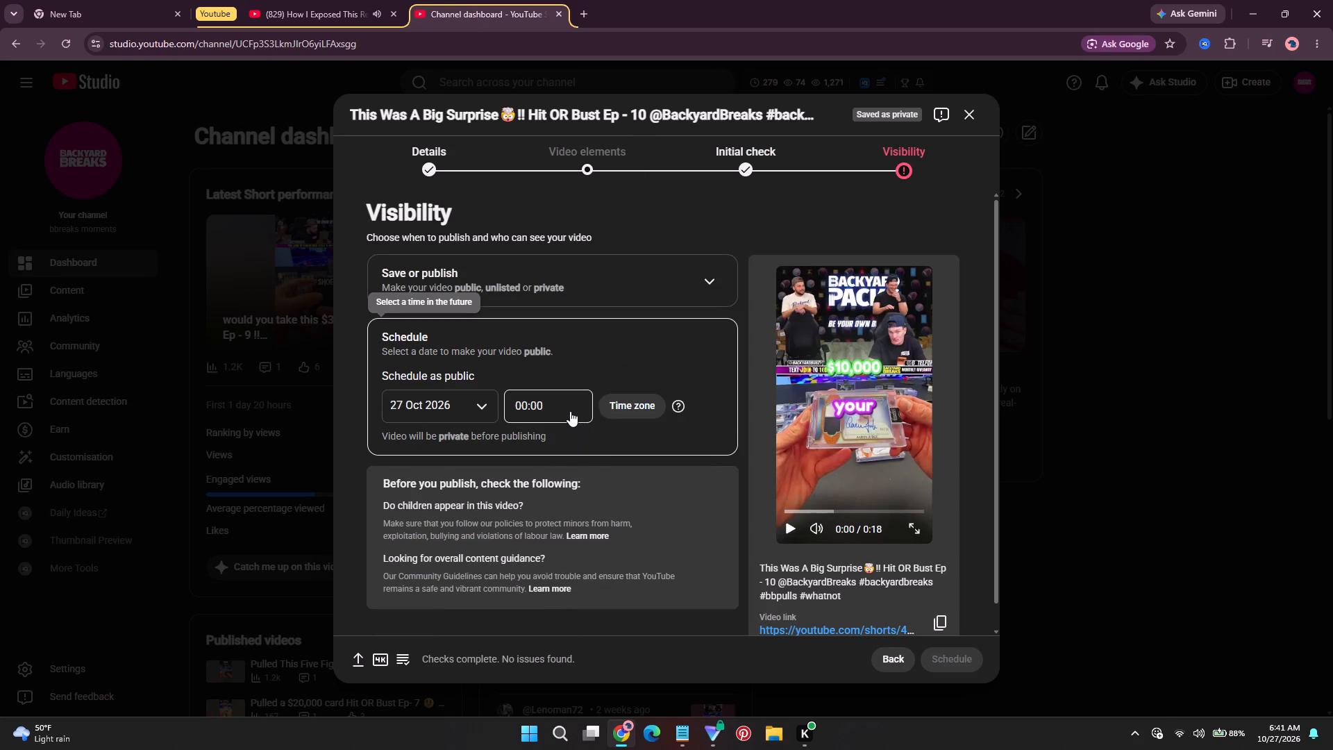
{"action": "scroll", "coordinate": [540, 526], "scroll_direction": "down", "scroll_amount": 10}
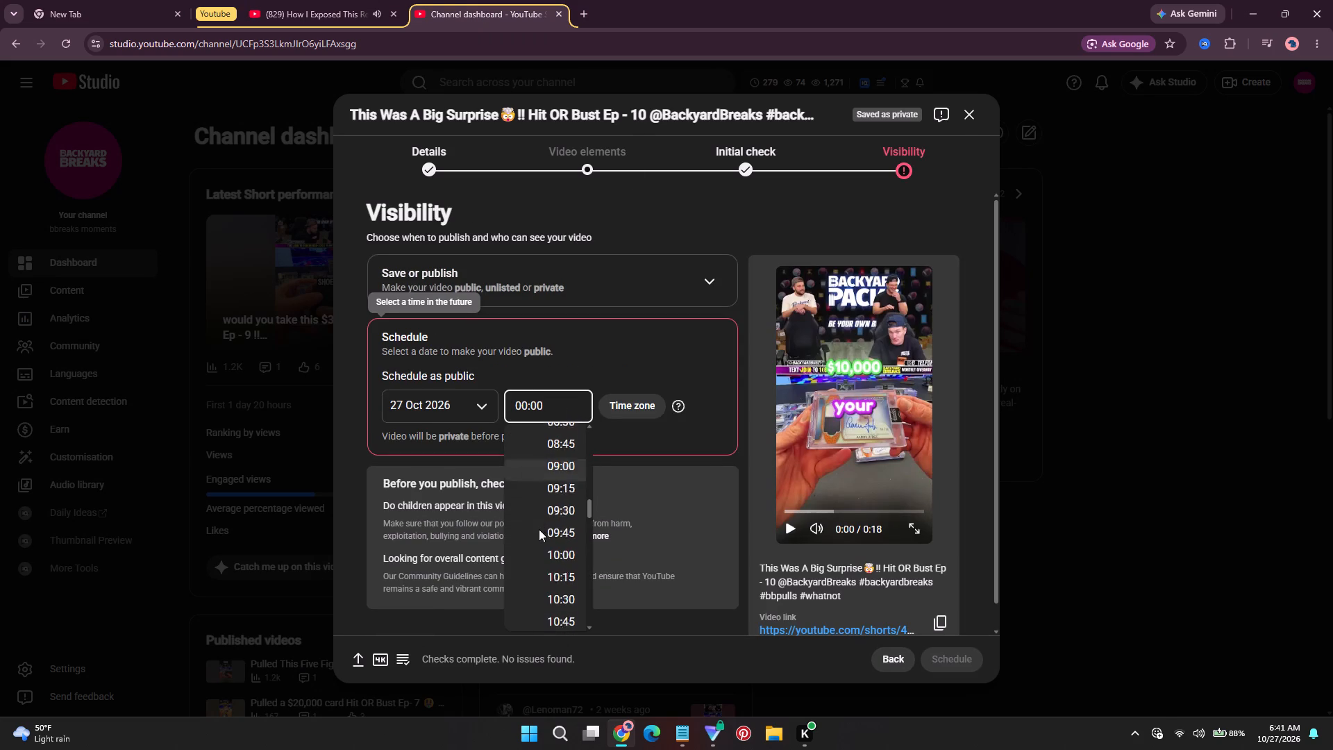
{"action": "scroll", "coordinate": [539, 529], "scroll_direction": "down", "scroll_amount": 4}
{"action": "scroll", "coordinate": [539, 529], "scroll_direction": "up", "scroll_amount": 2}
{"action": "left_click", "coordinate": [560, 497]}
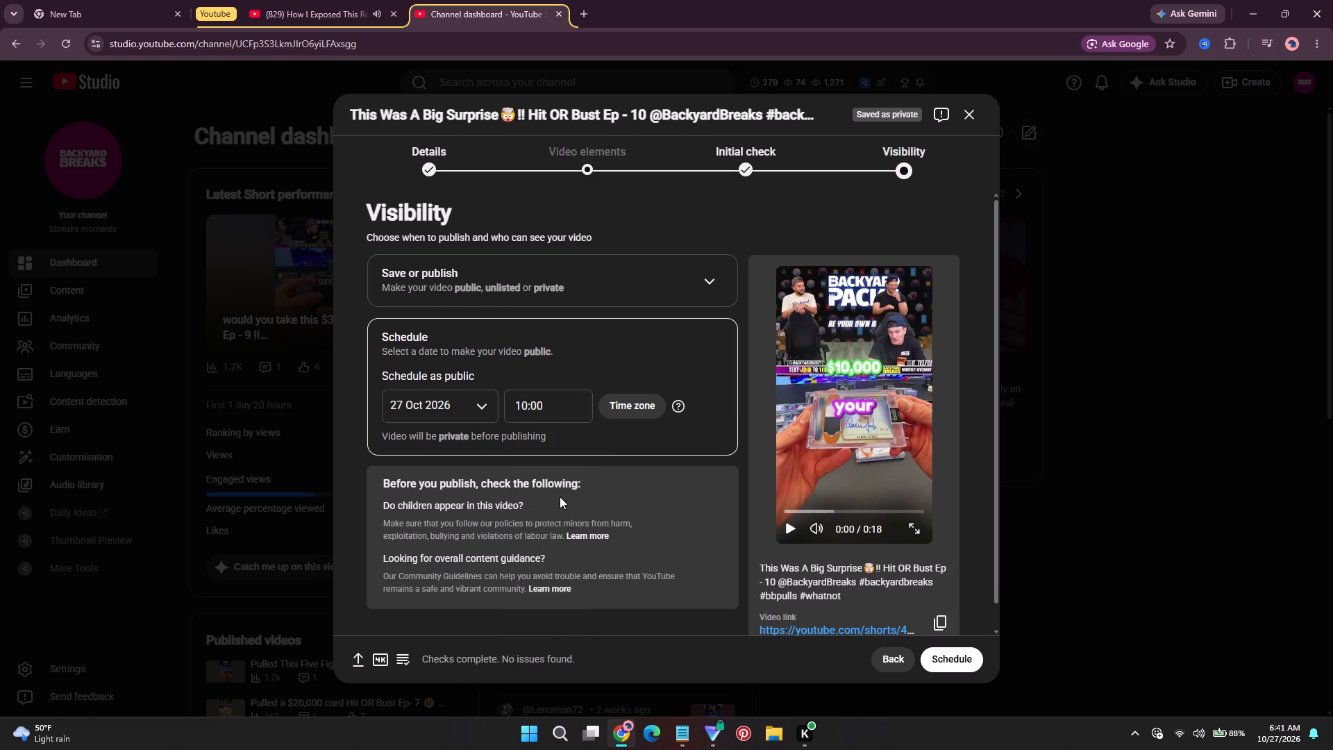
{"action": "left_click", "coordinate": [561, 411]}
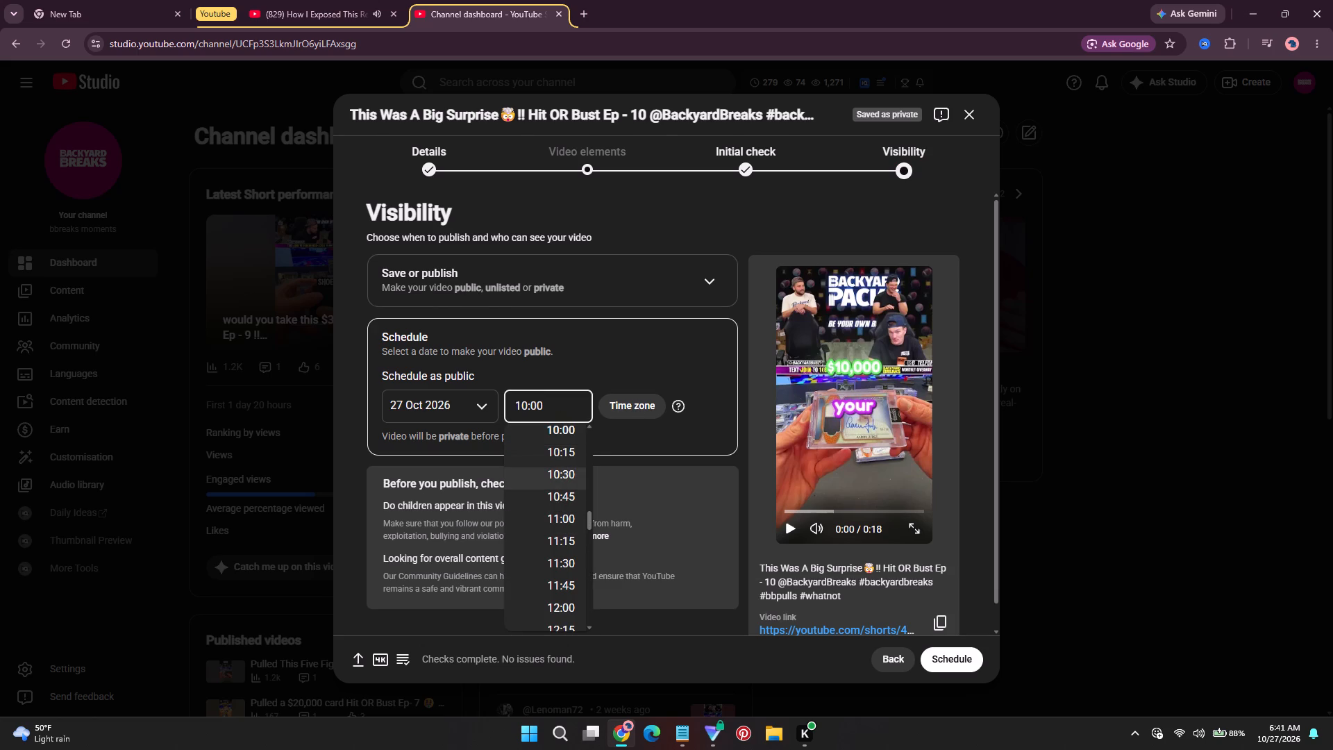
{"action": "scroll", "coordinate": [563, 488], "scroll_direction": "up", "scroll_amount": 1}
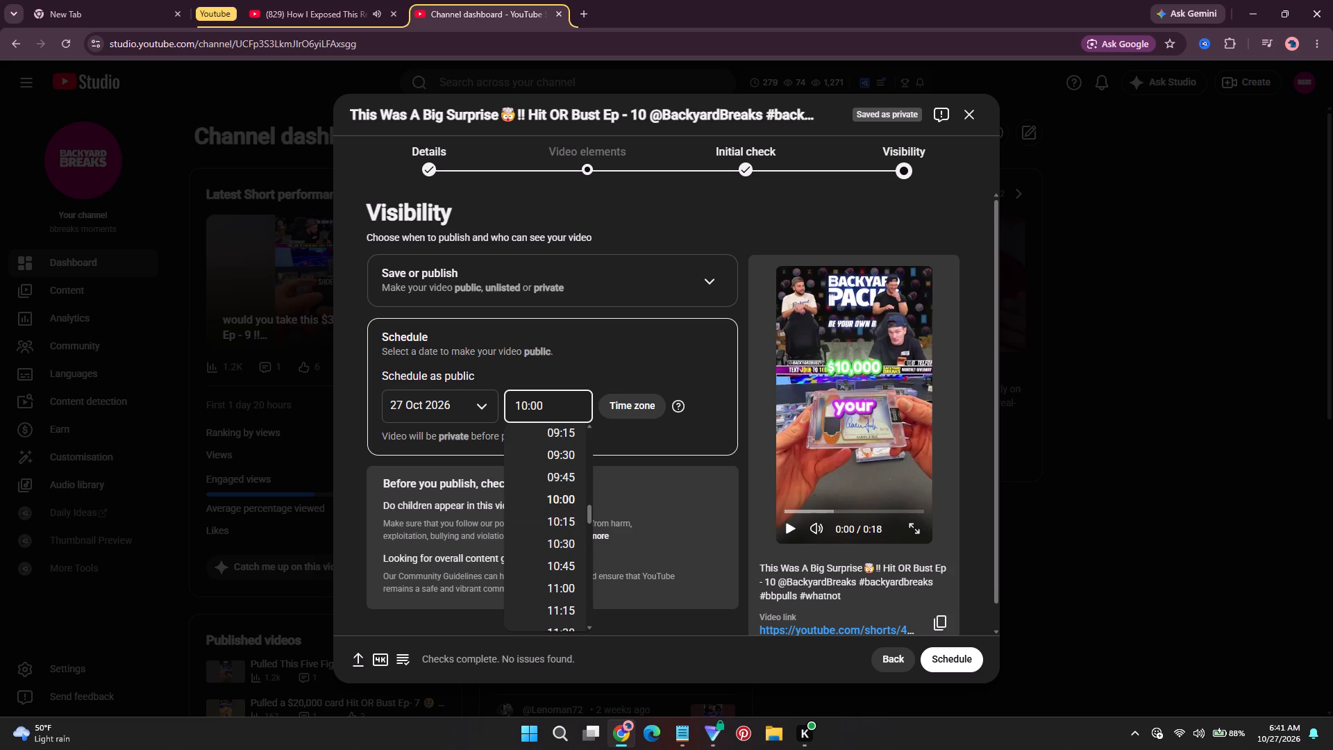
{"action": "left_click", "coordinate": [570, 498]}
Set the schedule's time zone to (GMT-0700) Local Time and schedule the video.
{"action": "left_click", "coordinate": [629, 412]}
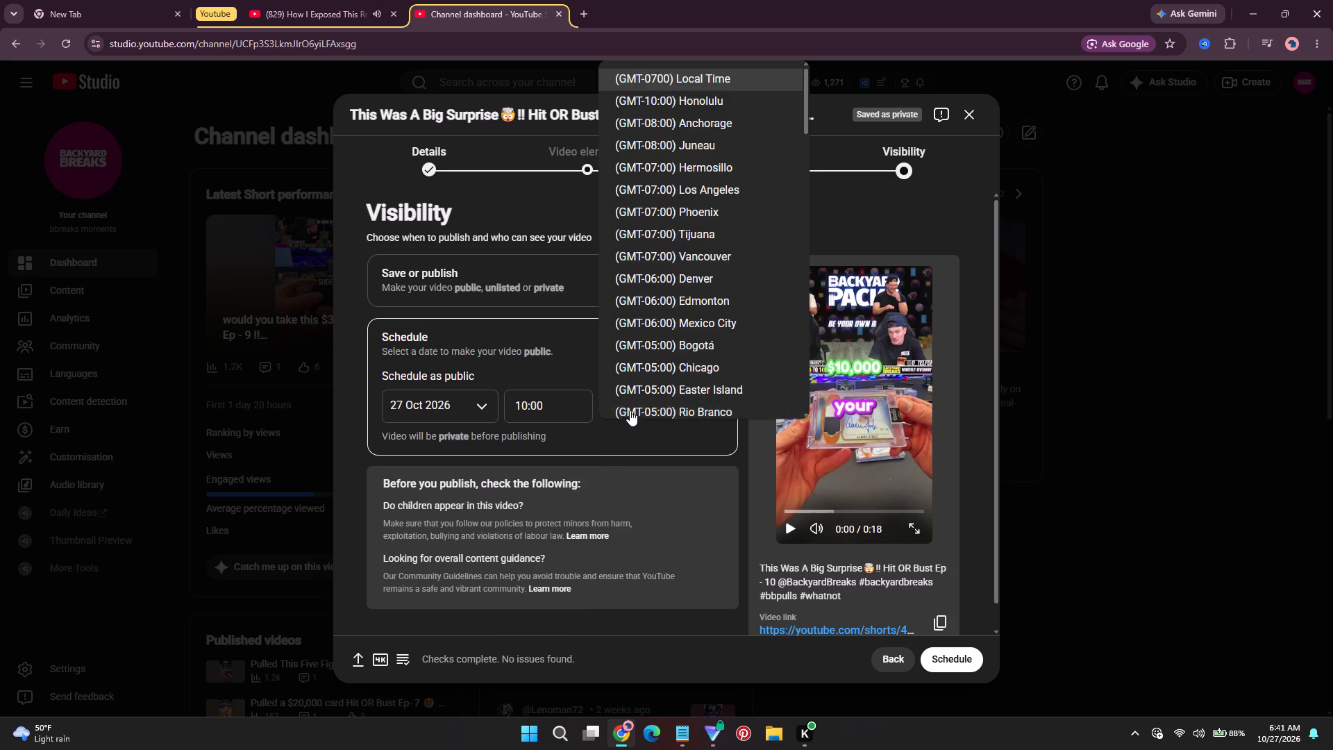
{"action": "left_click", "coordinate": [686, 72]}
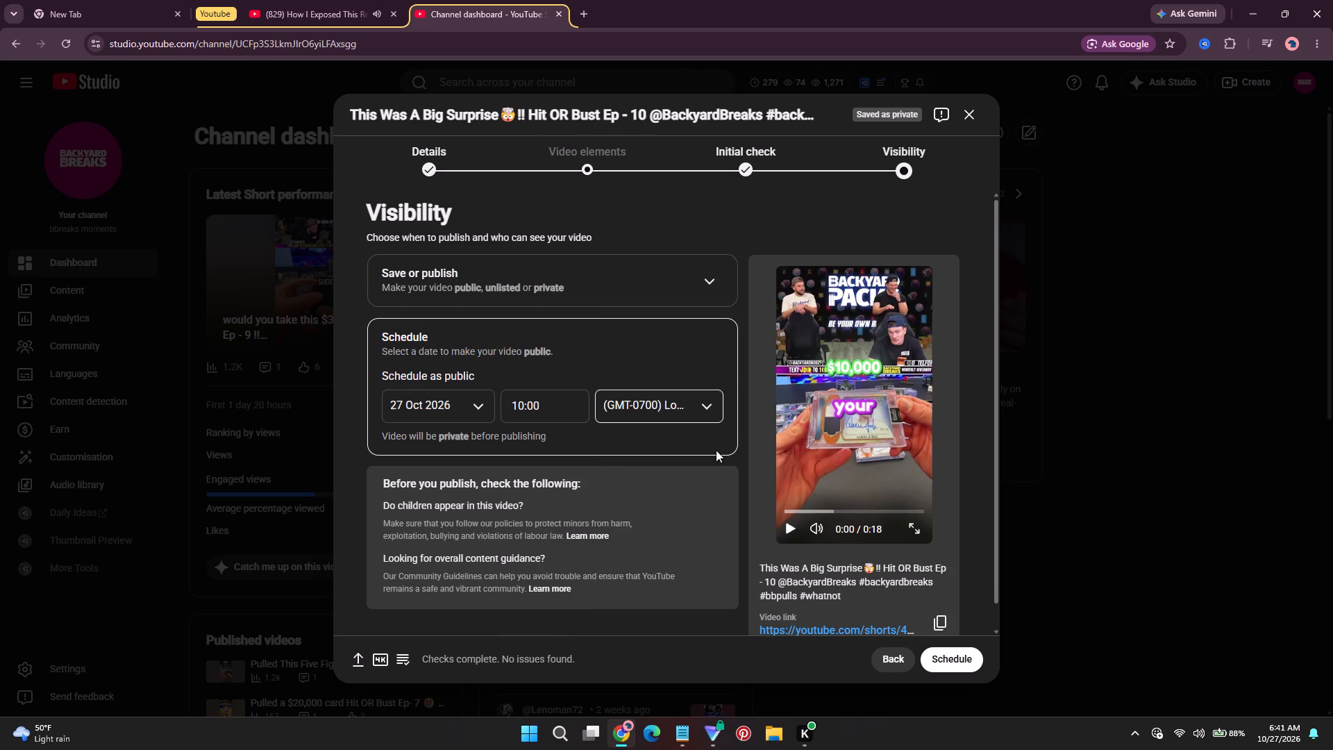
{"action": "scroll", "coordinate": [602, 514], "scroll_direction": "down", "scroll_amount": 4}
{"action": "left_click", "coordinate": [955, 660]}
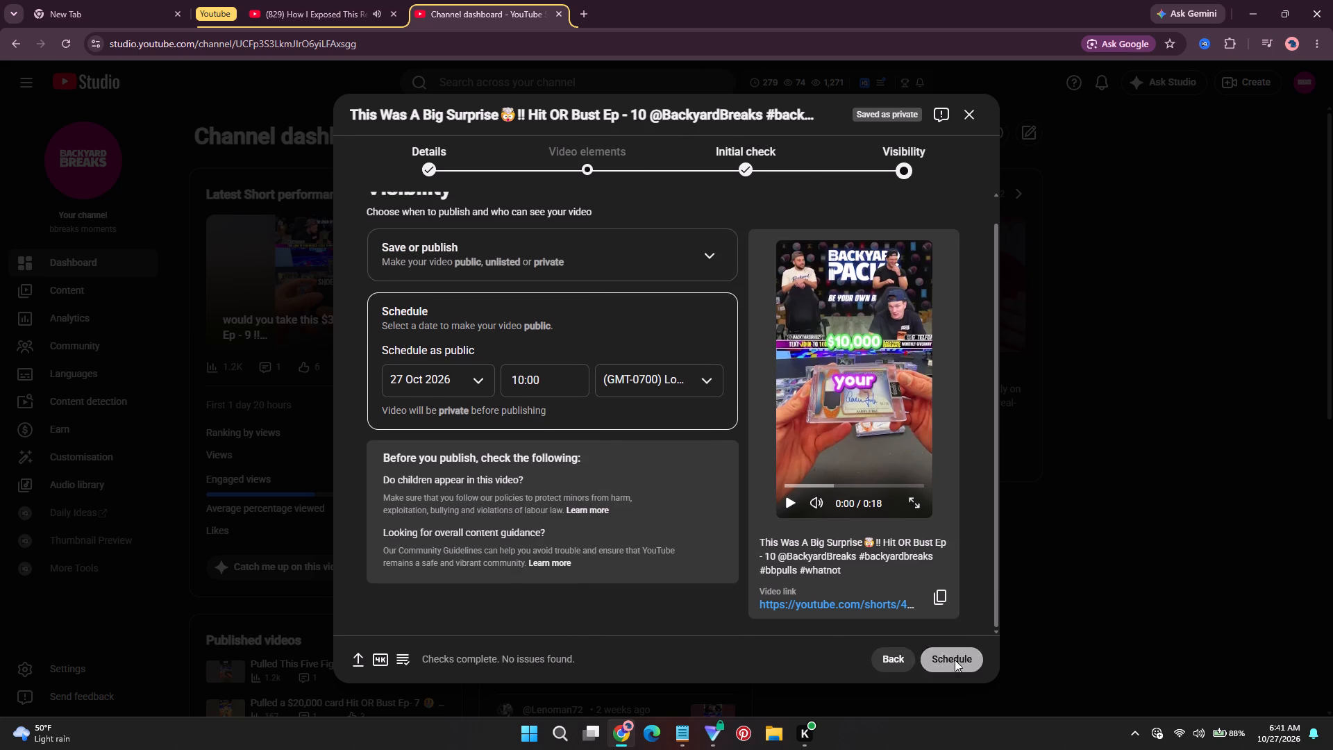
Return to the YouTube Shorts feed and advance to the next Short.
{"action": "left_click", "coordinate": [343, 10]}
{"action": "scroll", "coordinate": [721, 540], "scroll_direction": "down", "scroll_amount": 5}
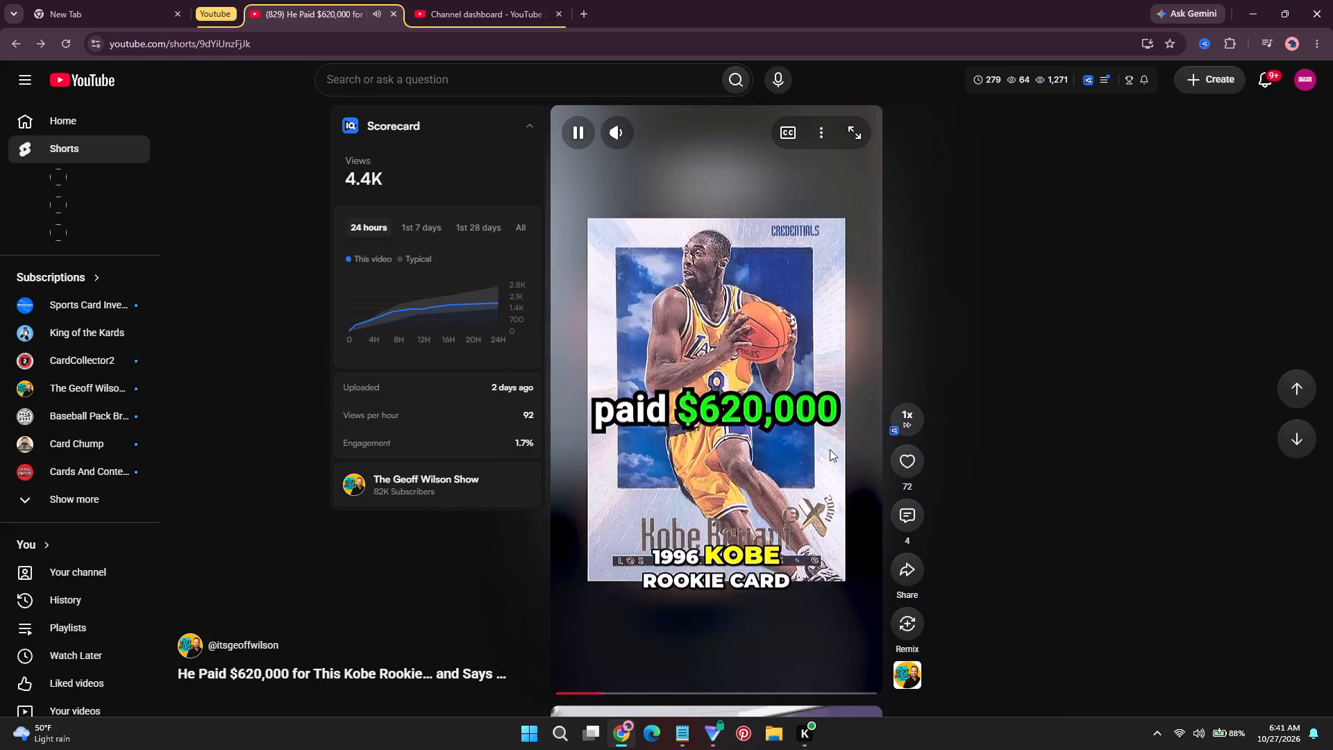
Dismiss the upload's scheduling confirmation and show the Shorts list in the channel content.
{"action": "left_click", "coordinate": [505, 22]}
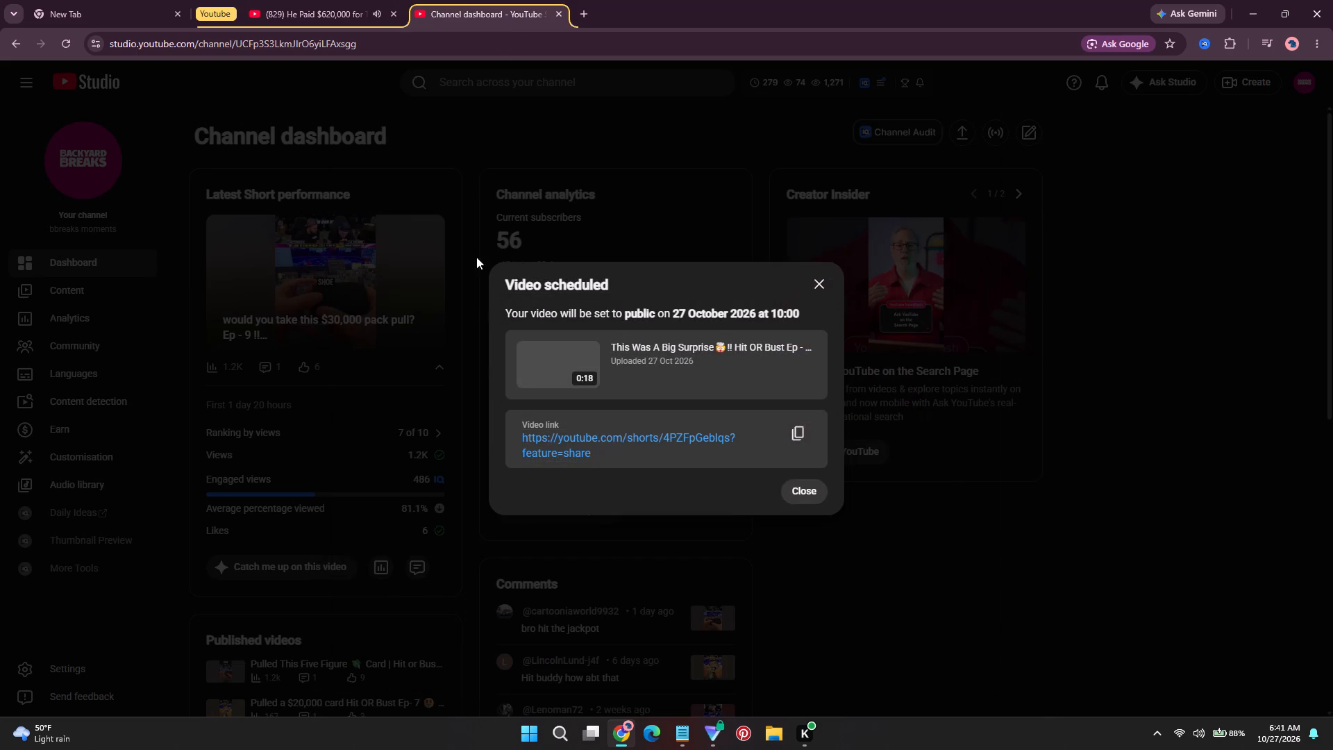
{"action": "left_click", "coordinate": [803, 497]}
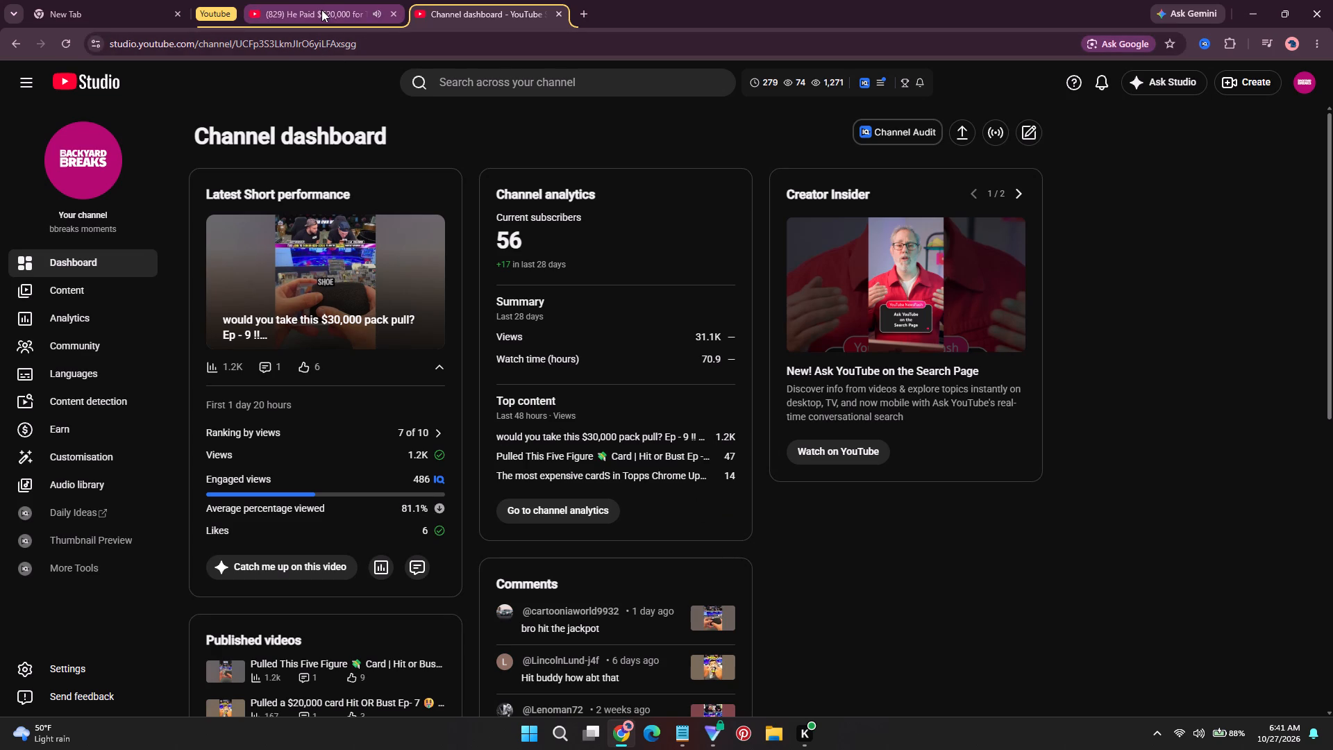
{"action": "left_click", "coordinate": [92, 284]}
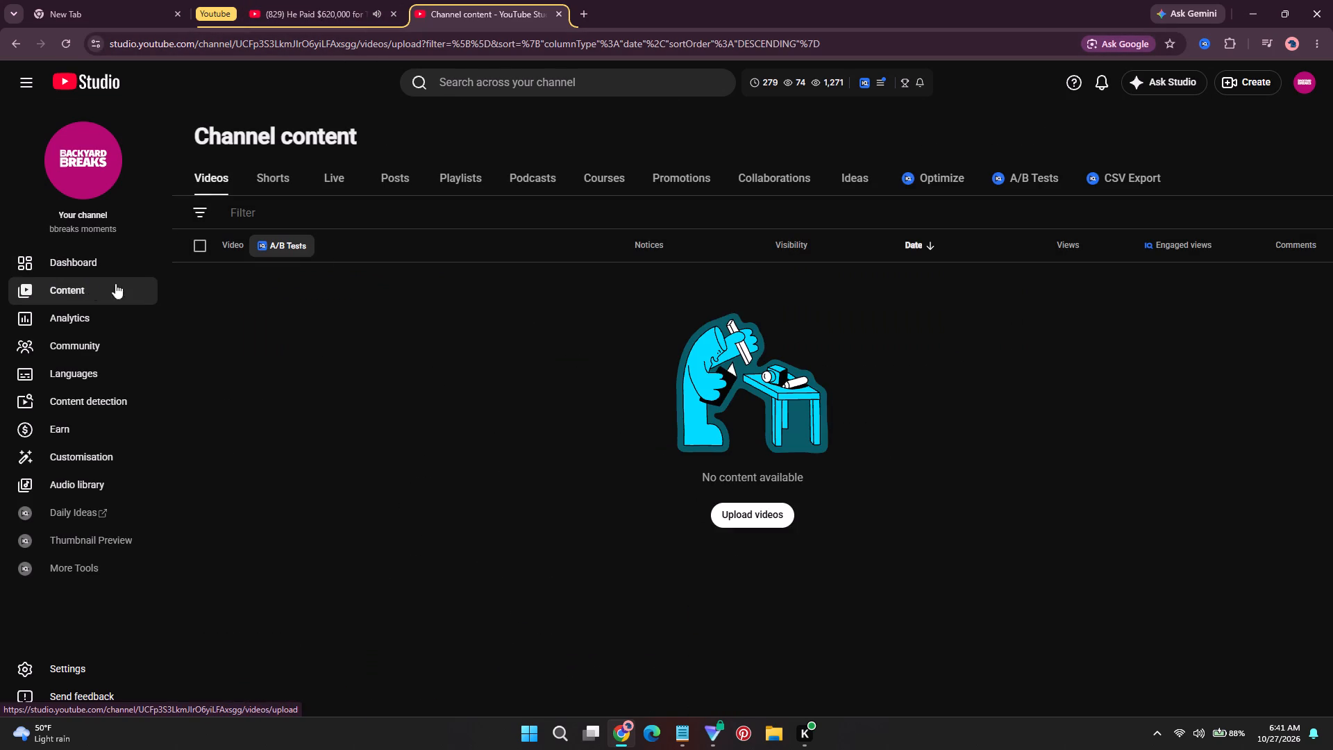
{"action": "left_click", "coordinate": [299, 175]}
{"action": "left_click", "coordinate": [290, 175]}
{"action": "left_click", "coordinate": [273, 175]}
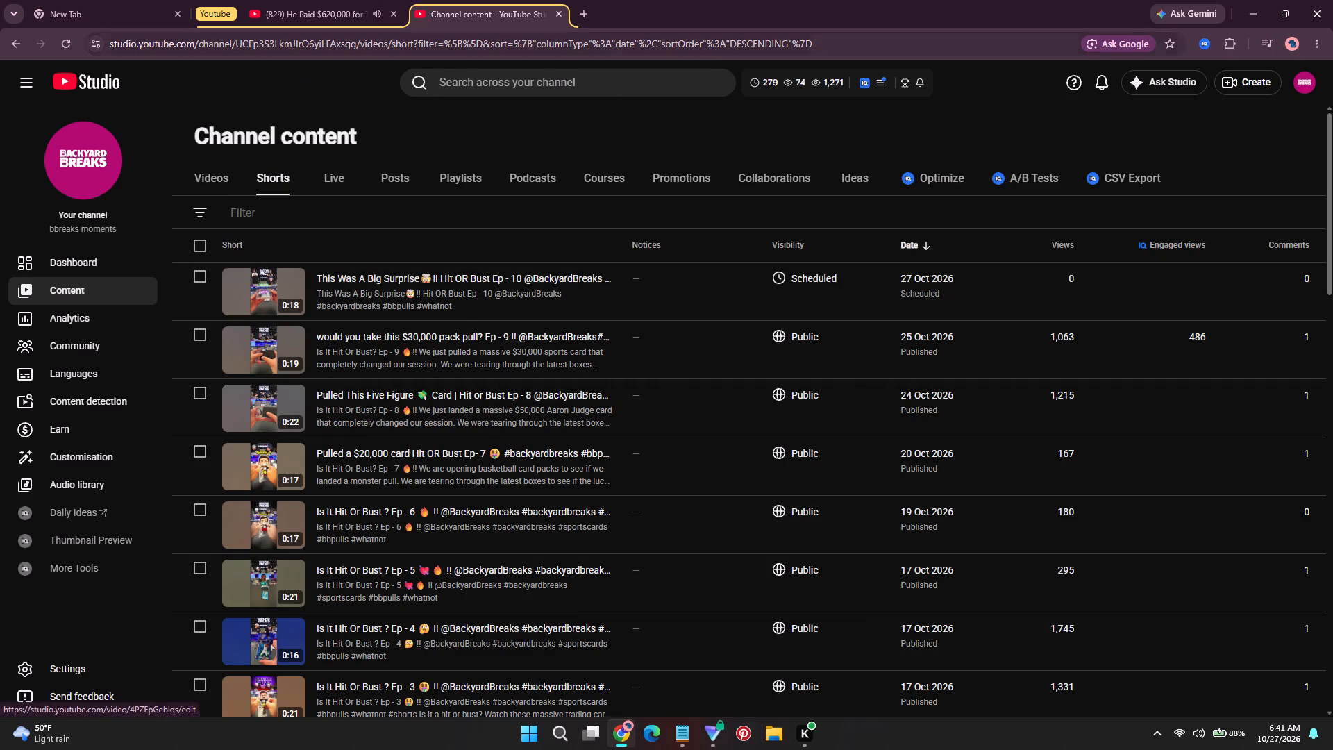
Browse the YouTube home feed and open Sports Card Investor's video "Opening a 33-Year-Old Box Chasing a $62,000 Michael Jordan!".
{"action": "left_click", "coordinate": [291, 17]}
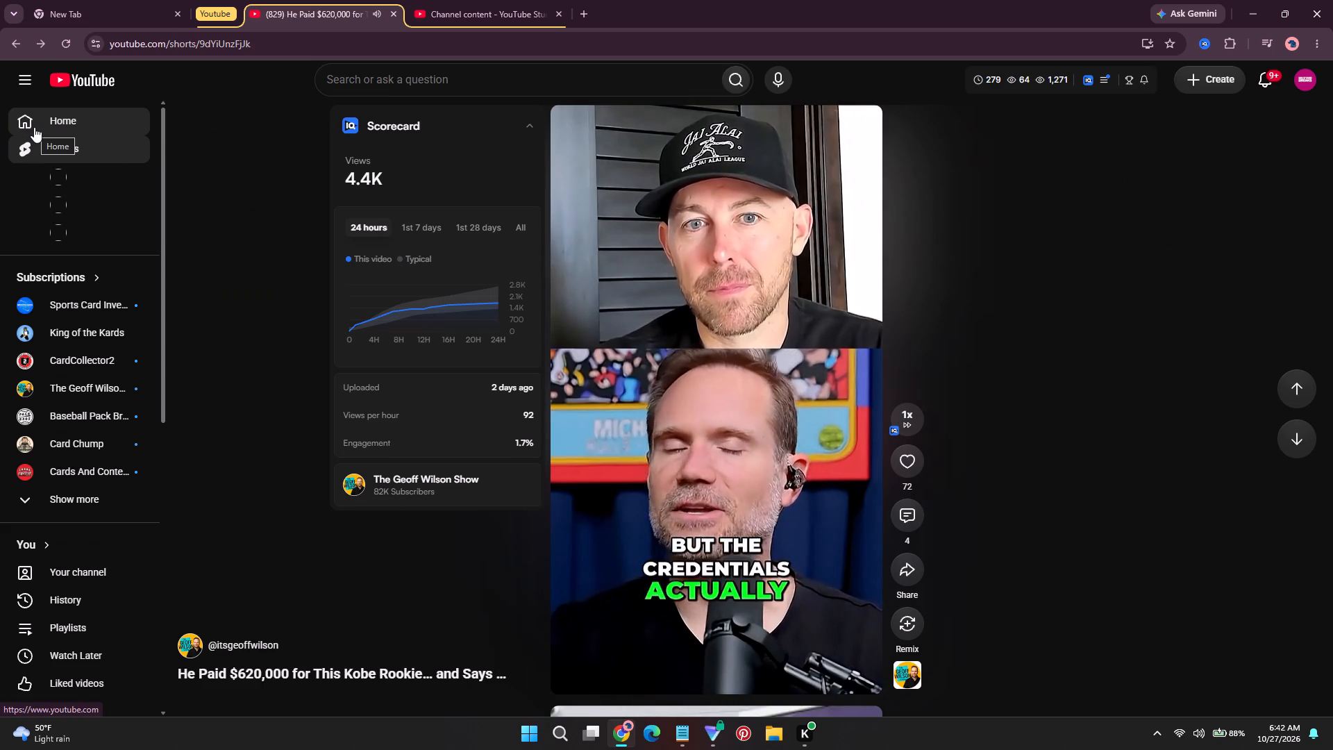
{"action": "left_click", "coordinate": [41, 120]}
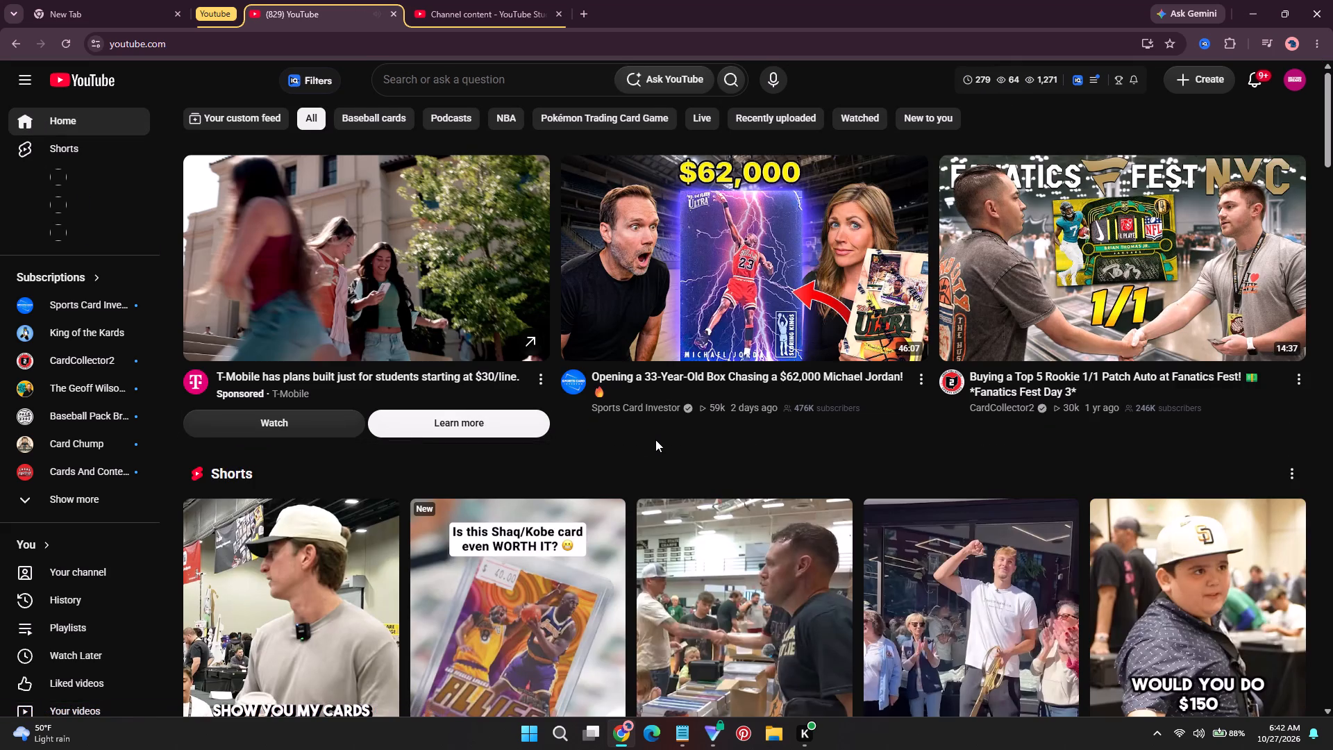
{"action": "scroll", "coordinate": [655, 440], "scroll_direction": "down", "scroll_amount": 2}
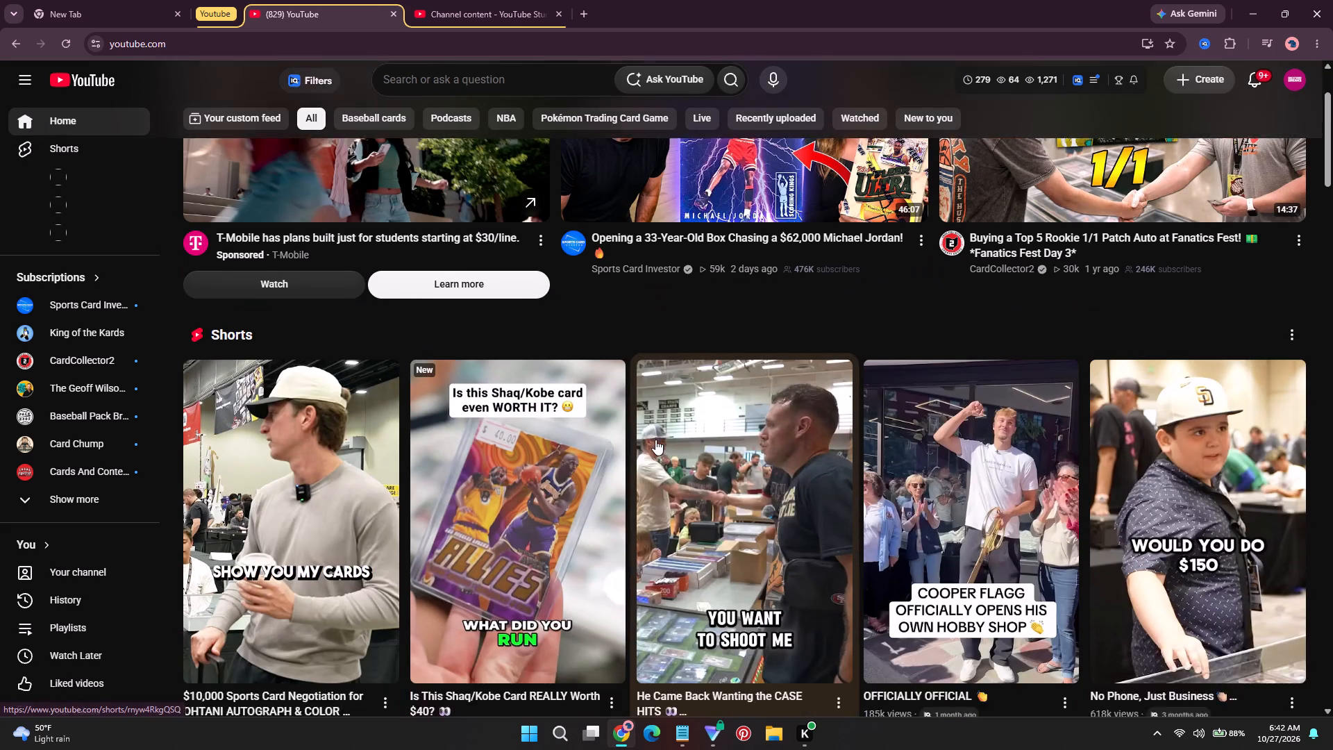
{"action": "scroll", "coordinate": [655, 440], "scroll_direction": "down", "scroll_amount": 1}
{"action": "scroll", "coordinate": [655, 440], "scroll_direction": "up", "scroll_amount": 3}
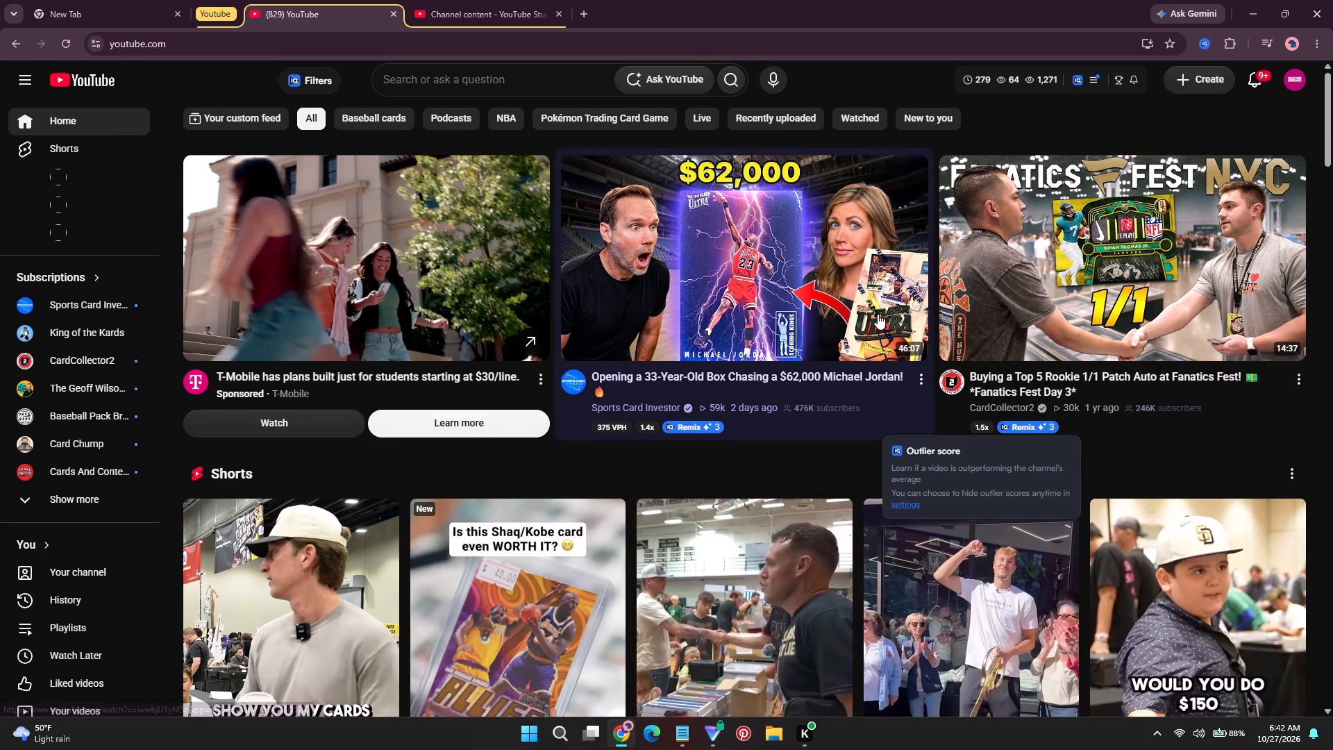
{"action": "left_click", "coordinate": [866, 297]}
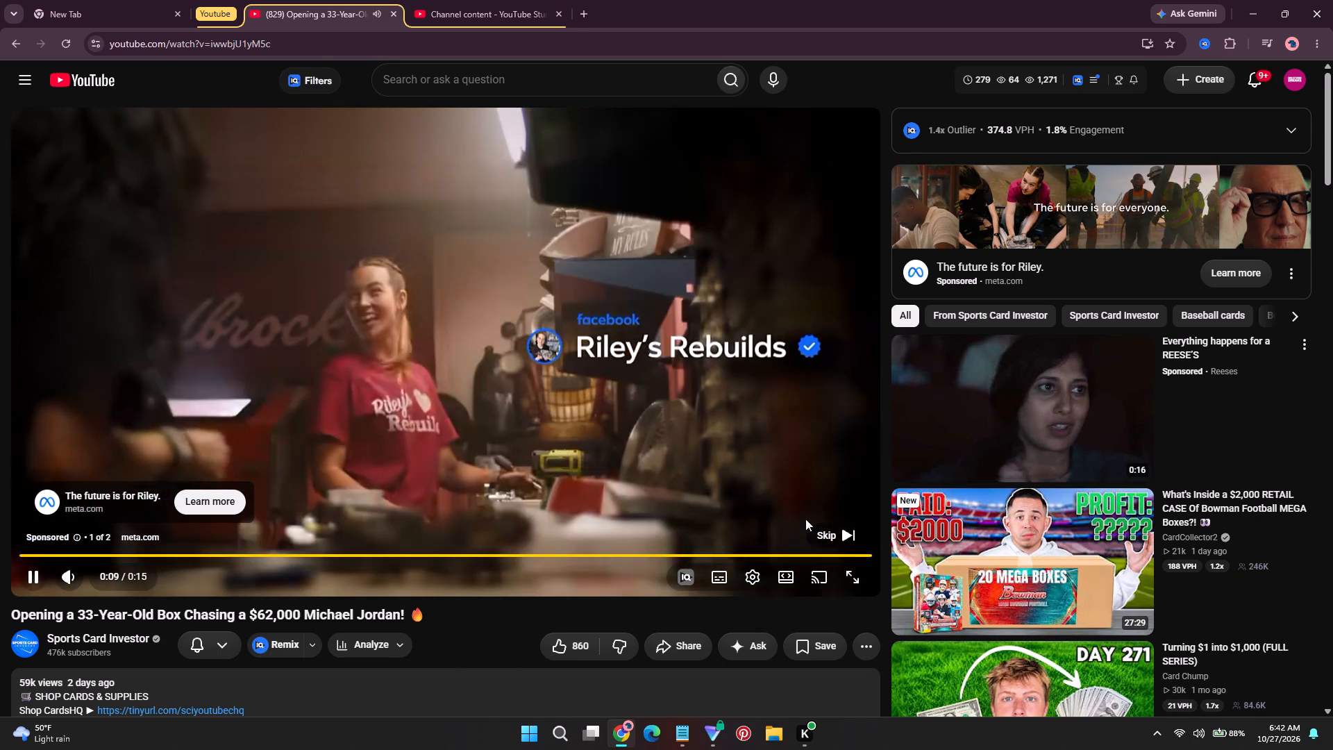
Skip the ad before the Sports Card Investor video and decline the YouTube Premium student membership offer.
{"action": "left_click", "coordinate": [830, 532]}
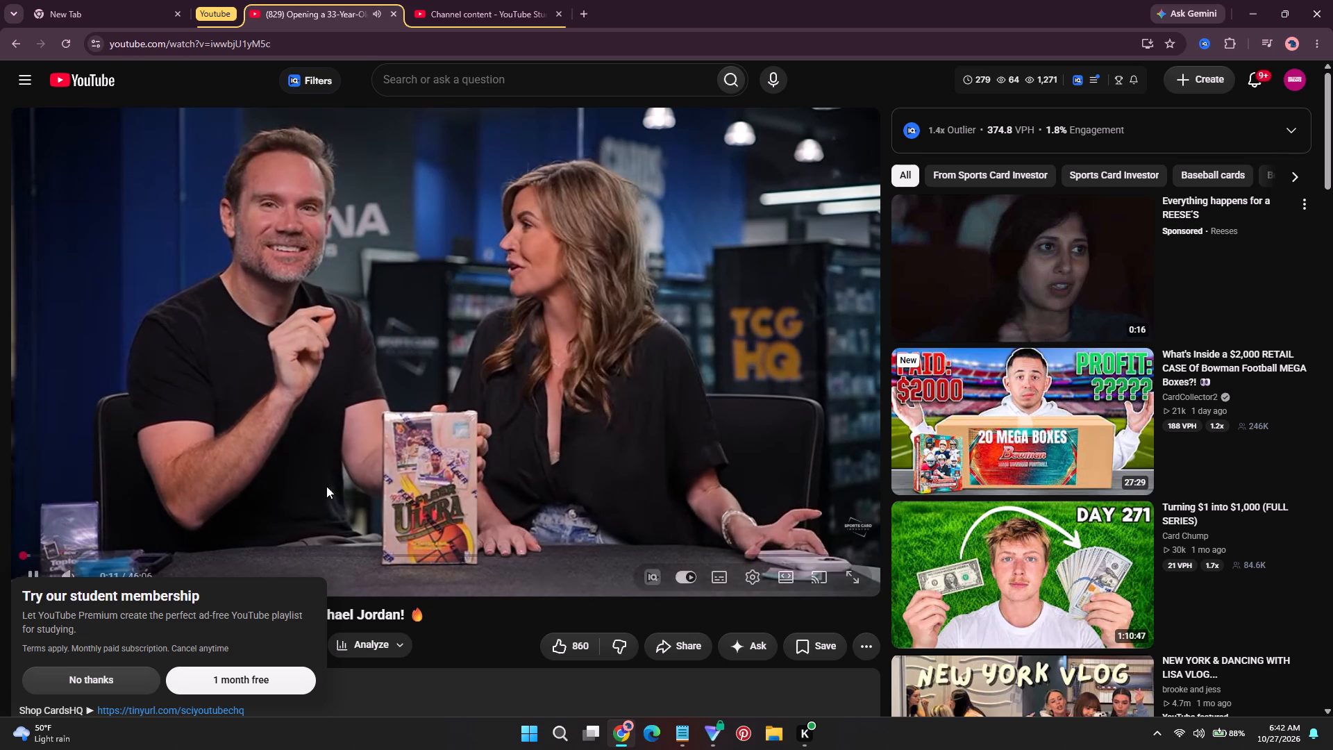
{"action": "left_click", "coordinate": [101, 675]}
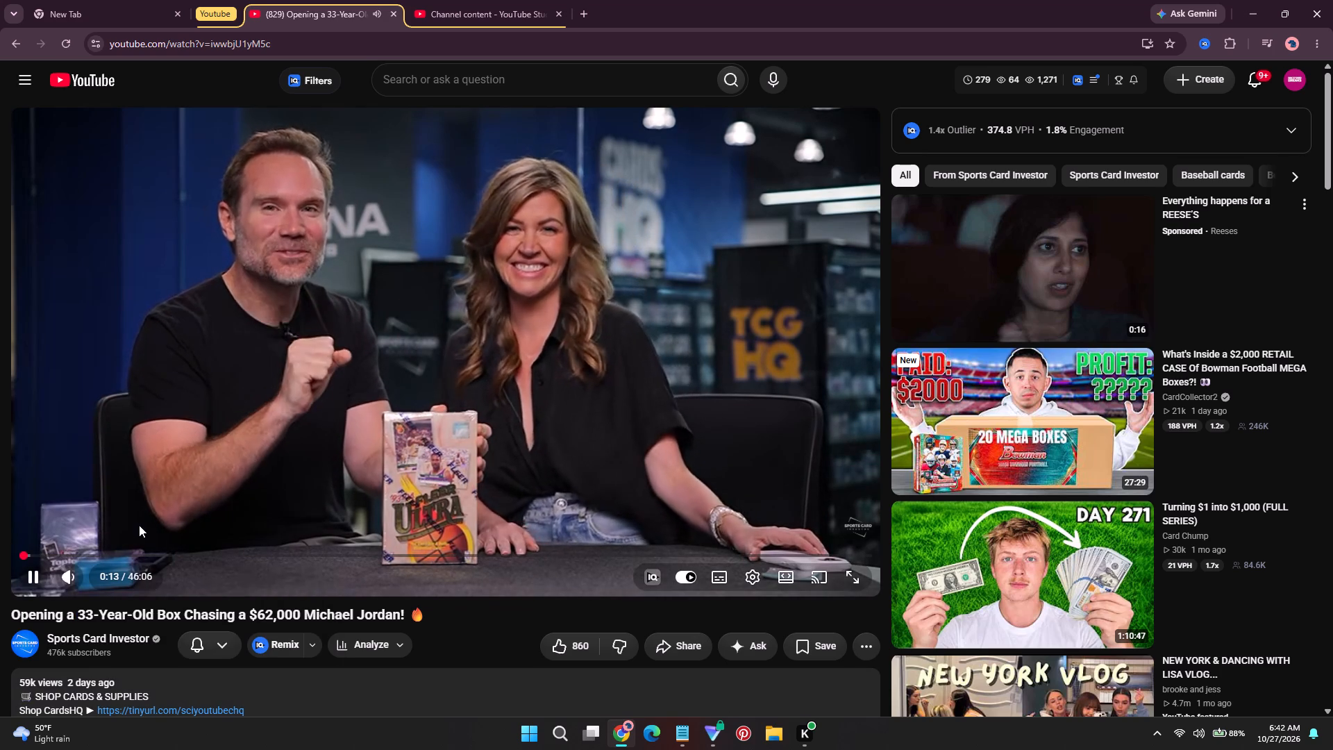
Skip ahead through the opening of the Michael Jordan box video in three 5-second jumps.
{"action": "key", "text": "Right"}
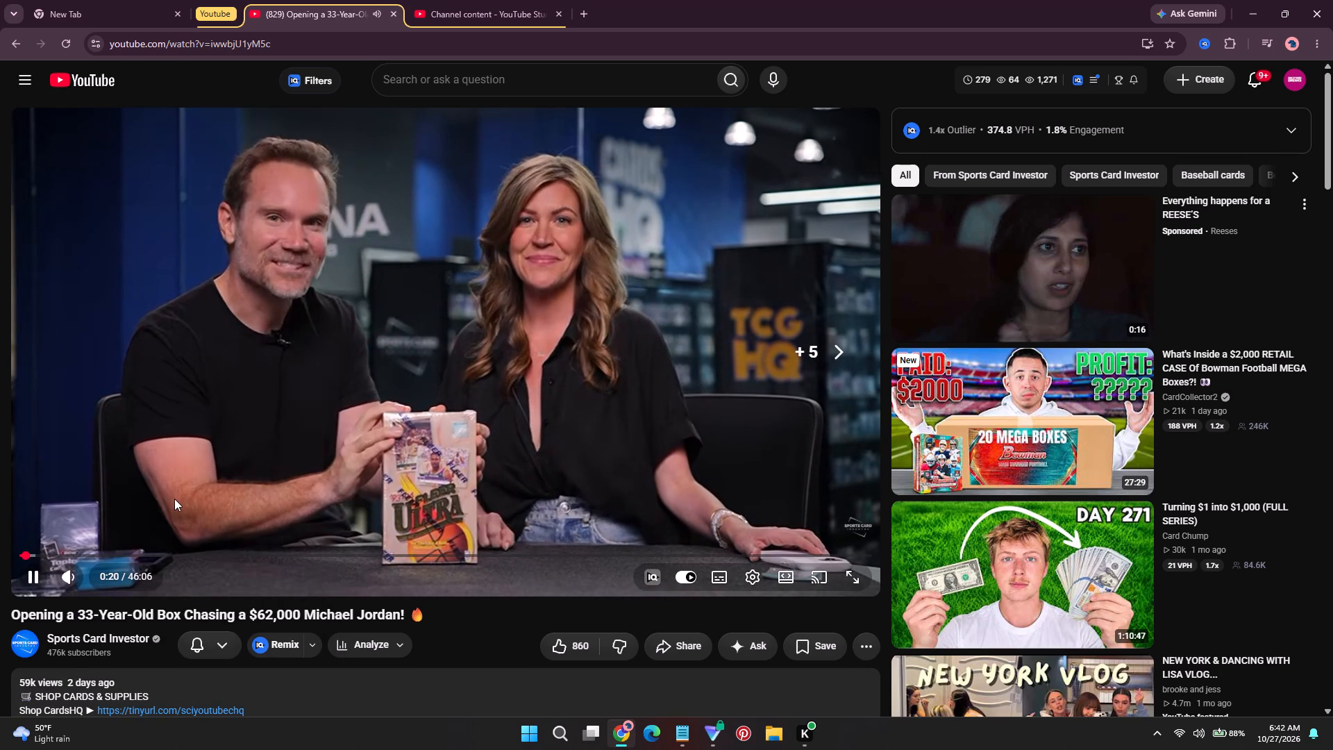
{"action": "key", "text": "Right"}
{"action": "key", "text": "Right"}
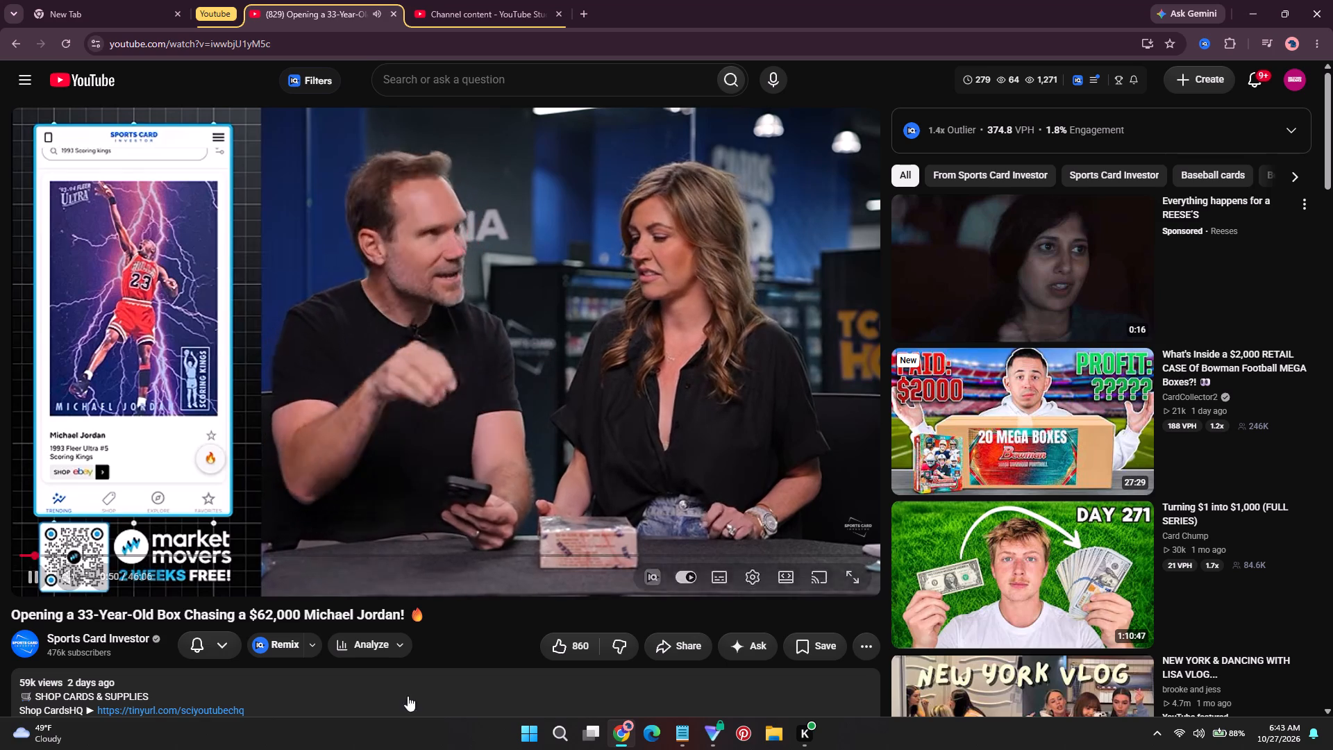
Like Sports Card Investor's video "Opening a 33-Year-Old Box Chasing a $62,000 Michael Jordan!" and return to the player.
{"action": "scroll", "coordinate": [446, 641], "scroll_direction": "down", "scroll_amount": 3}
{"action": "left_click", "coordinate": [576, 441]}
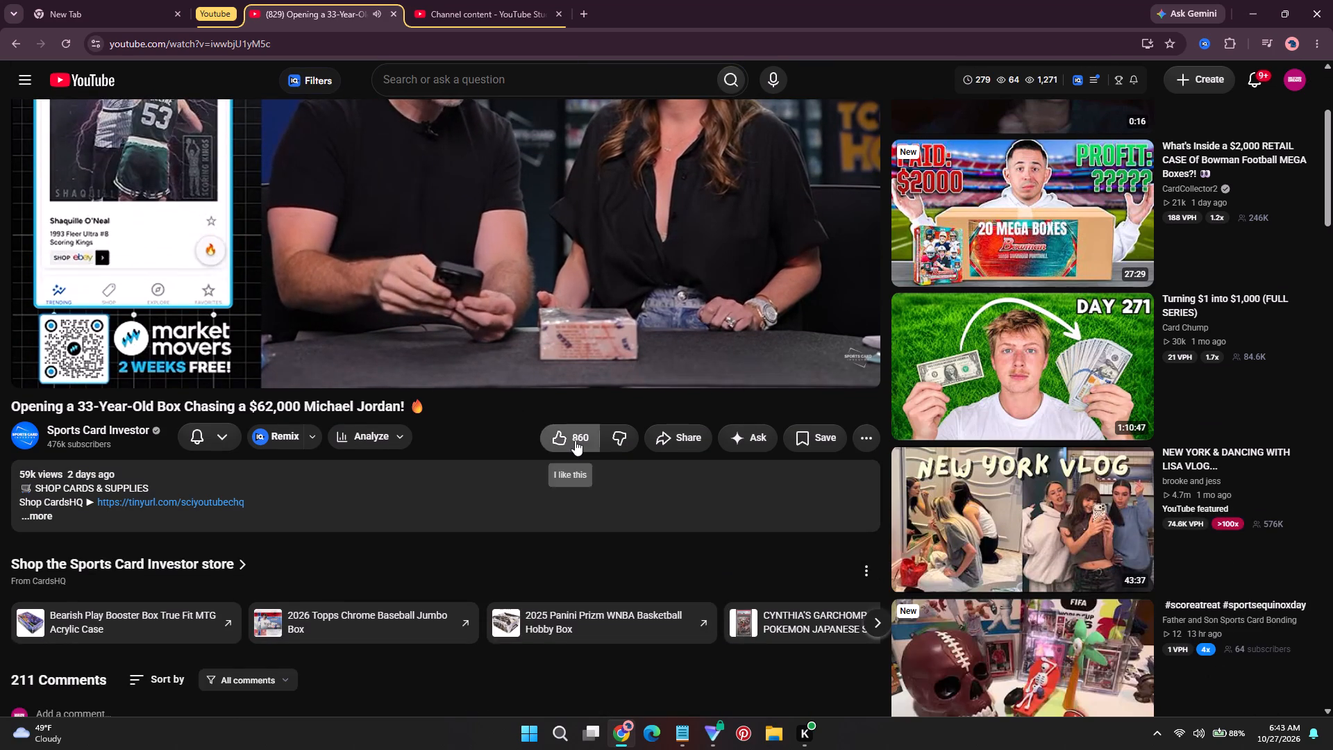
{"action": "scroll", "coordinate": [575, 440], "scroll_direction": "up", "scroll_amount": 3}
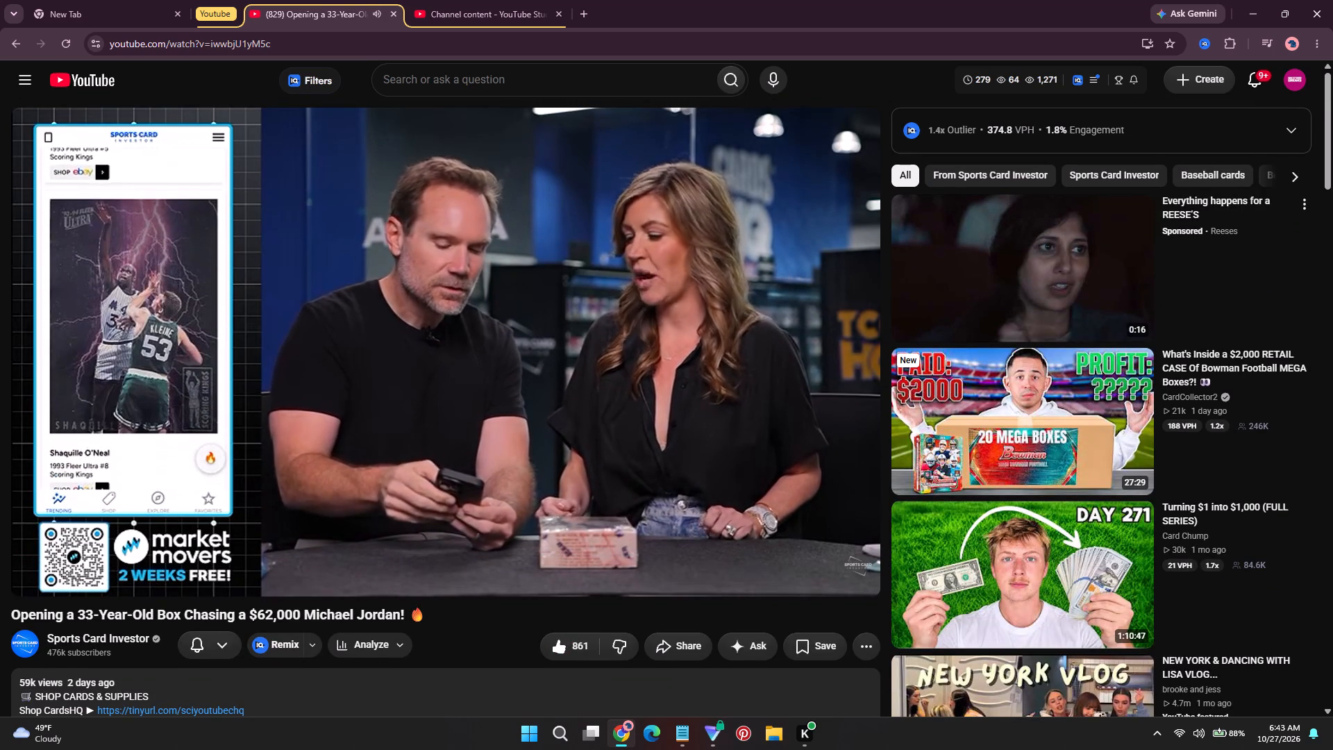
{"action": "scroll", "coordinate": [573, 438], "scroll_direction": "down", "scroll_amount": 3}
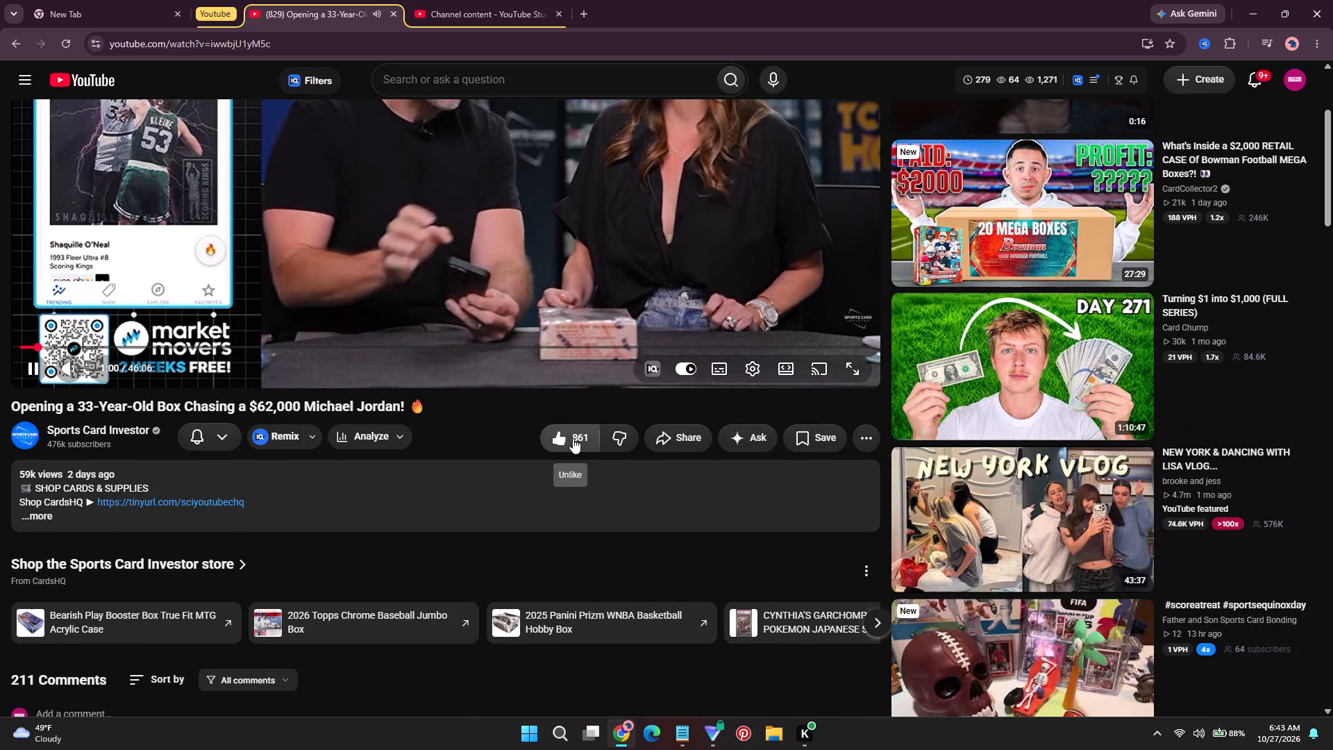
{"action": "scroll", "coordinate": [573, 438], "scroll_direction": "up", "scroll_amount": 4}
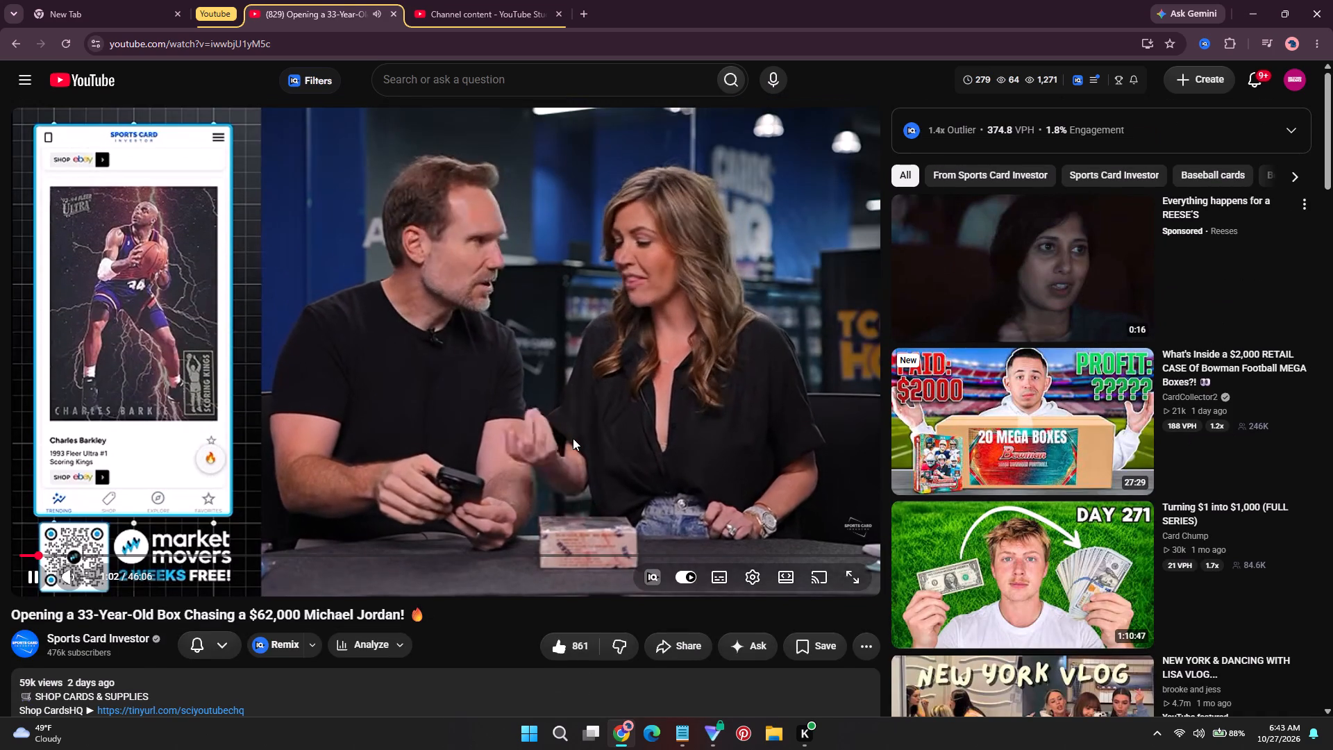
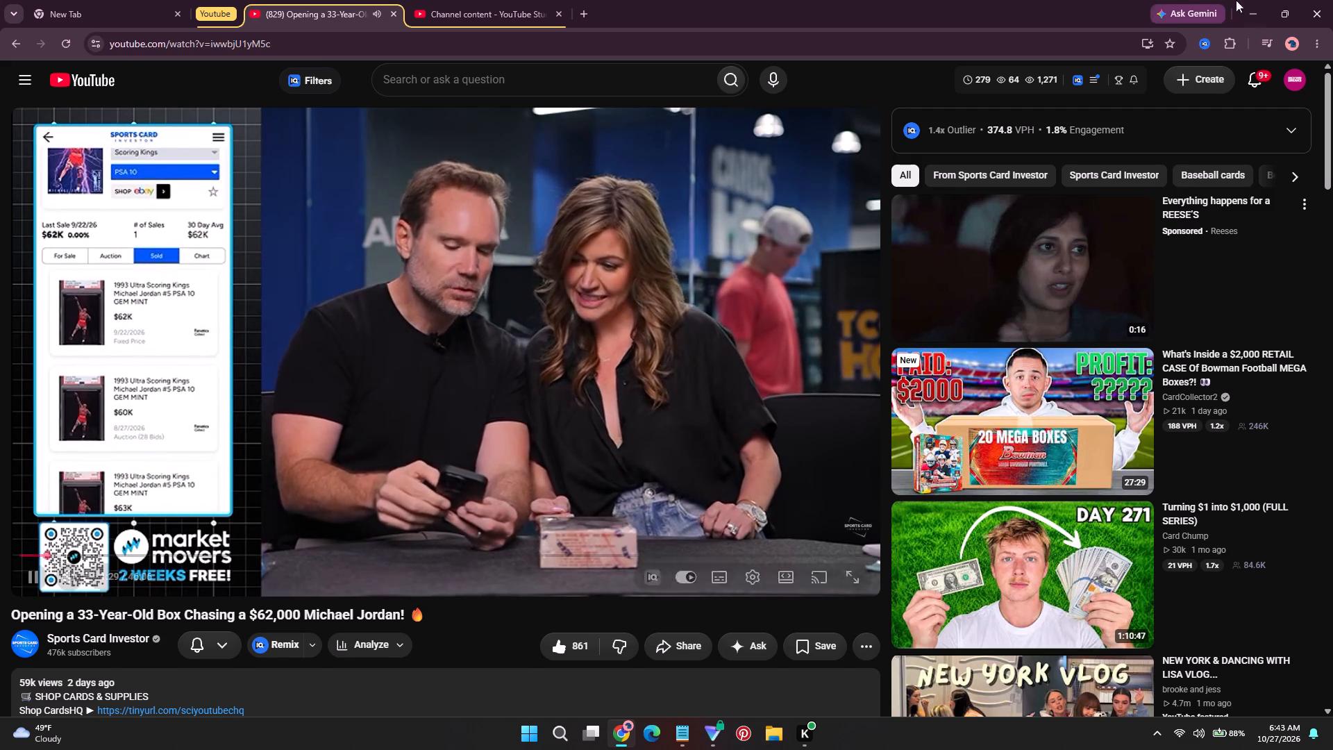
Refresh the channel's Shorts list in YouTube Studio to check the scheduled Episode 10 Short, and return to the Michael Jordan box video.
{"action": "left_click", "coordinate": [447, 11]}
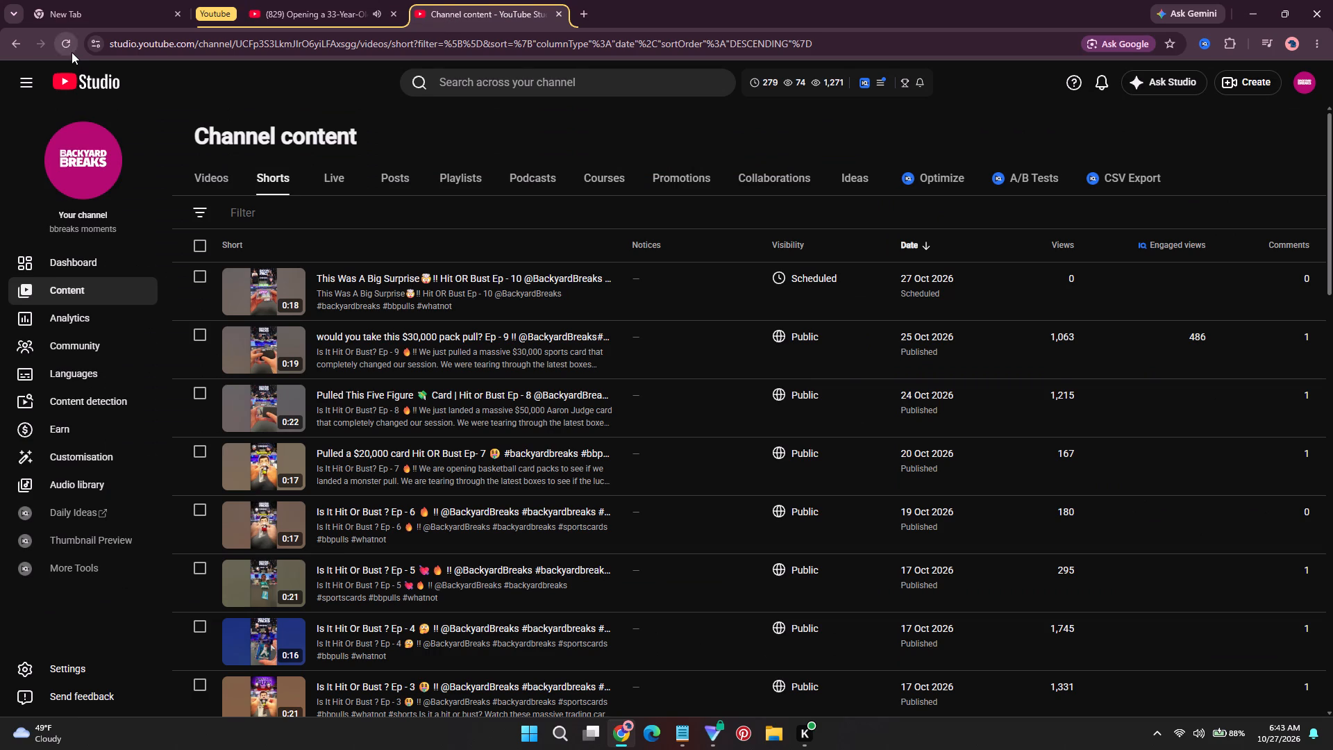
{"action": "left_click", "coordinate": [71, 51]}
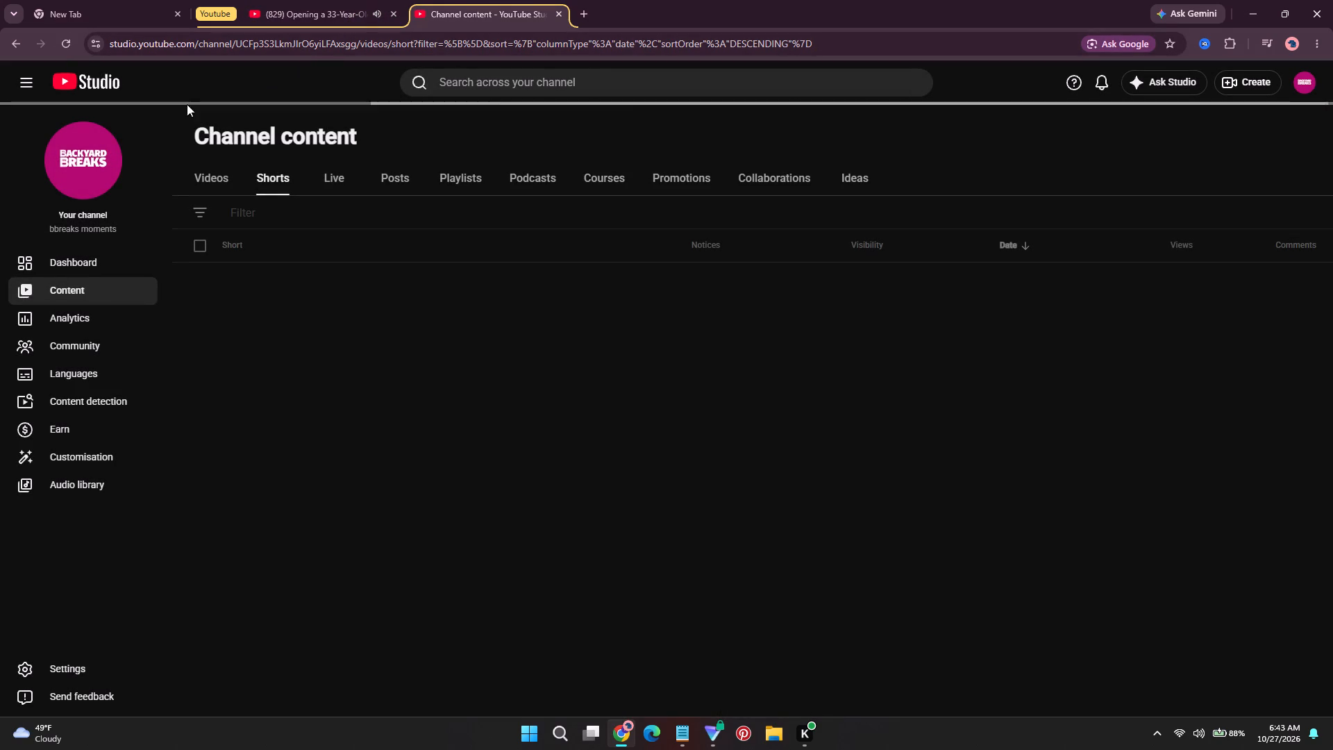
{"action": "left_click", "coordinate": [342, 12]}
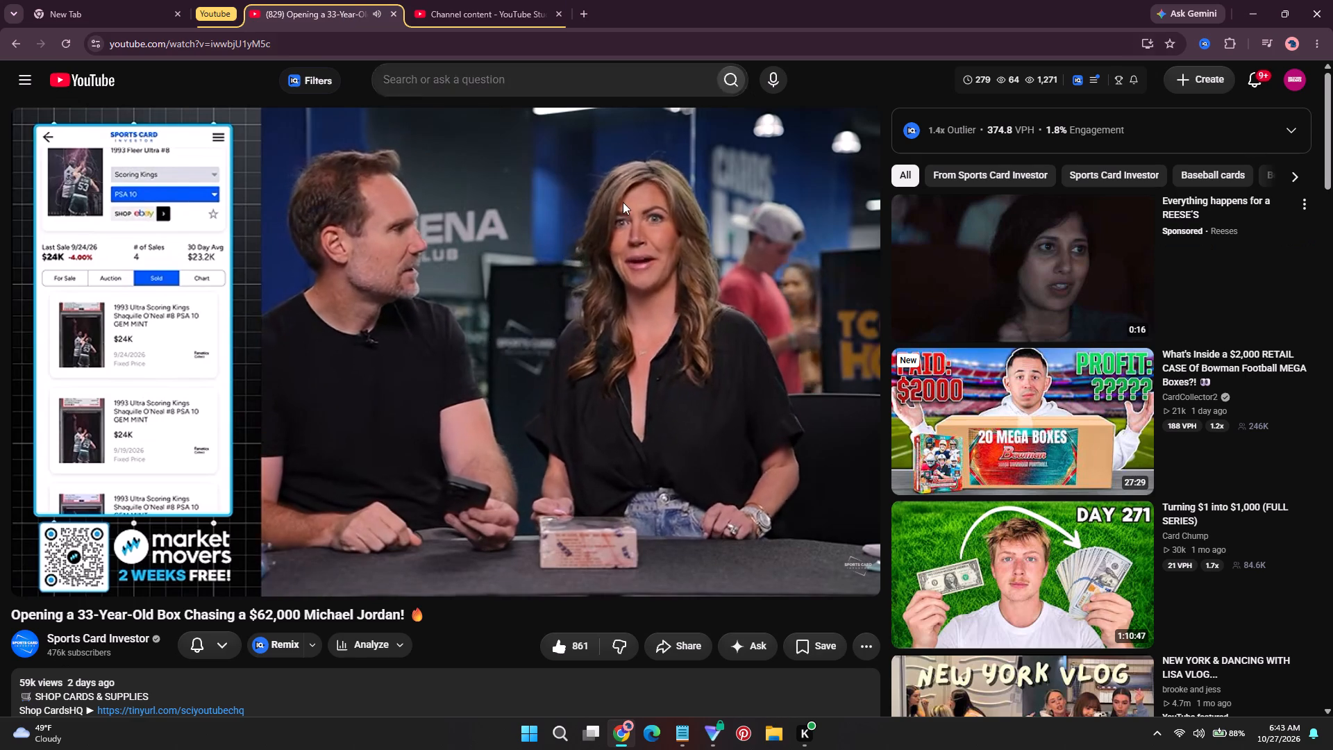
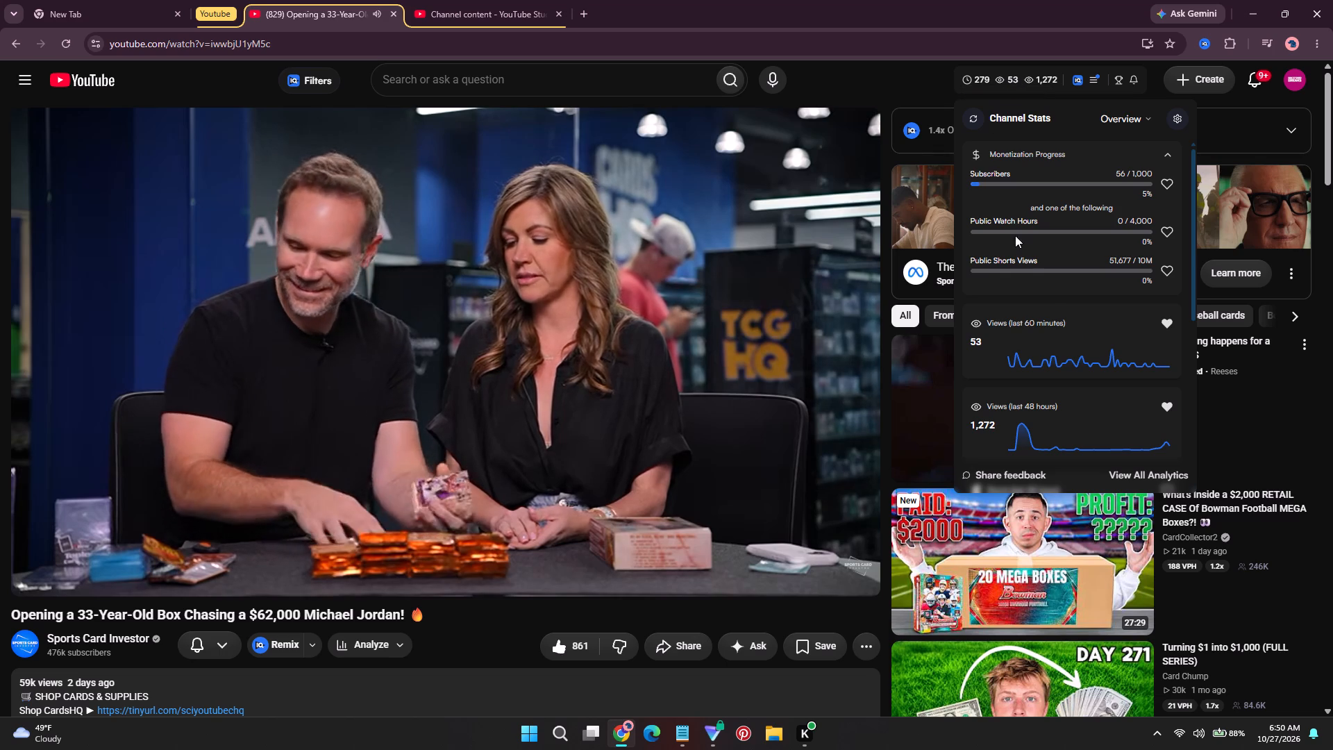
Review the channel's views and watch time in the Channel Stats overview.
{"action": "scroll", "coordinate": [1053, 314], "scroll_direction": "down", "scroll_amount": 4}
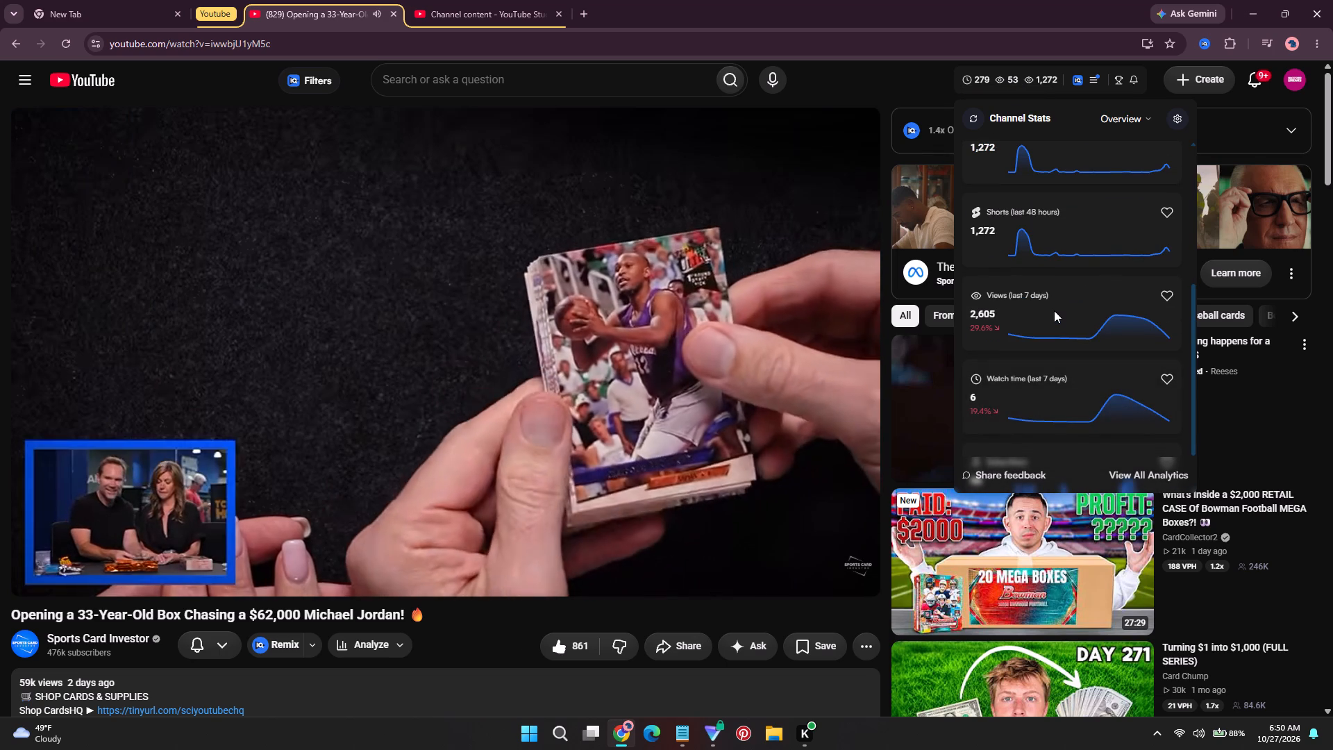
{"action": "scroll", "coordinate": [1054, 310], "scroll_direction": "down", "scroll_amount": 3}
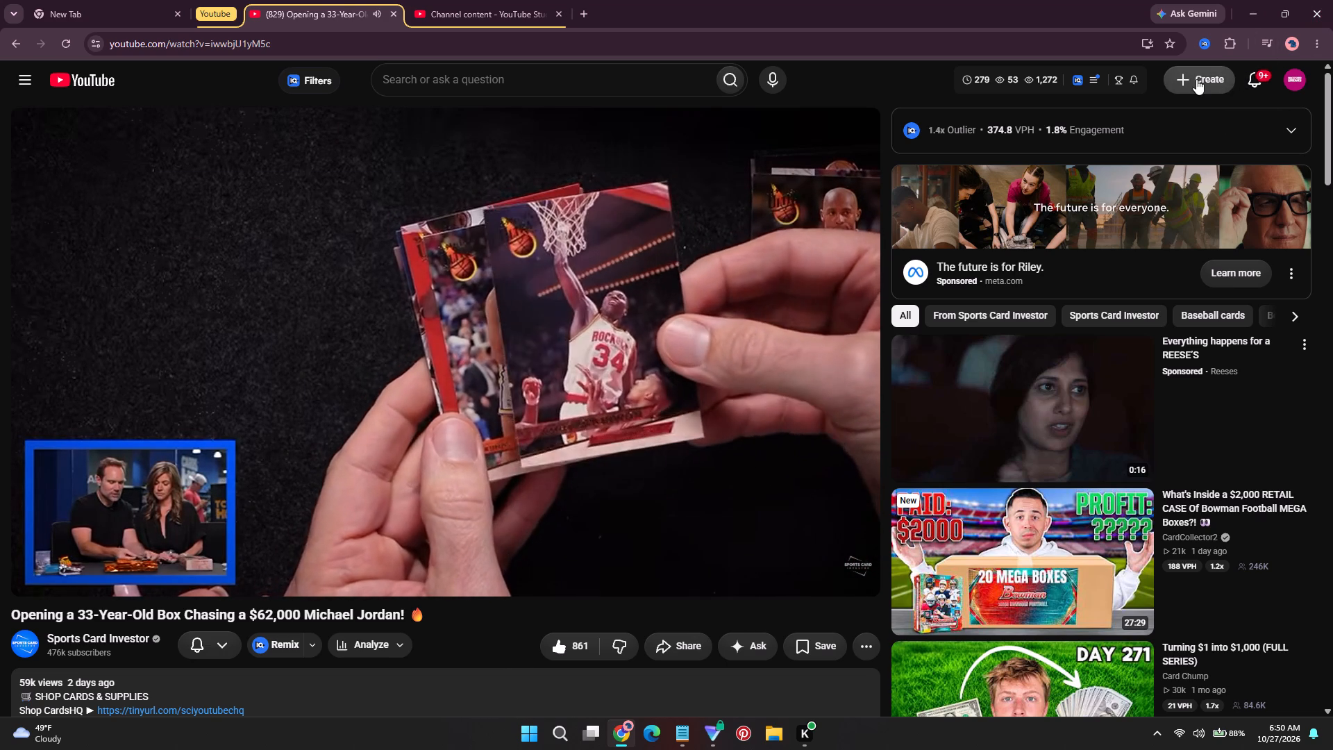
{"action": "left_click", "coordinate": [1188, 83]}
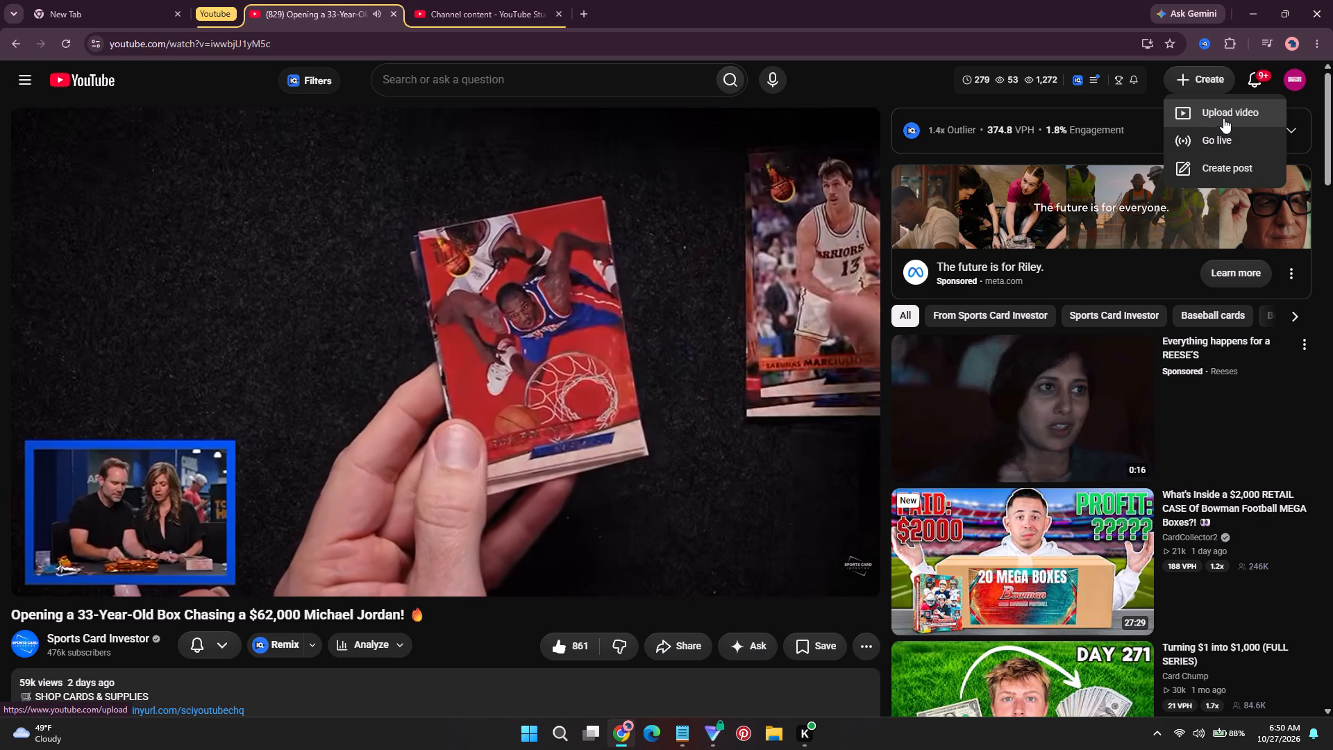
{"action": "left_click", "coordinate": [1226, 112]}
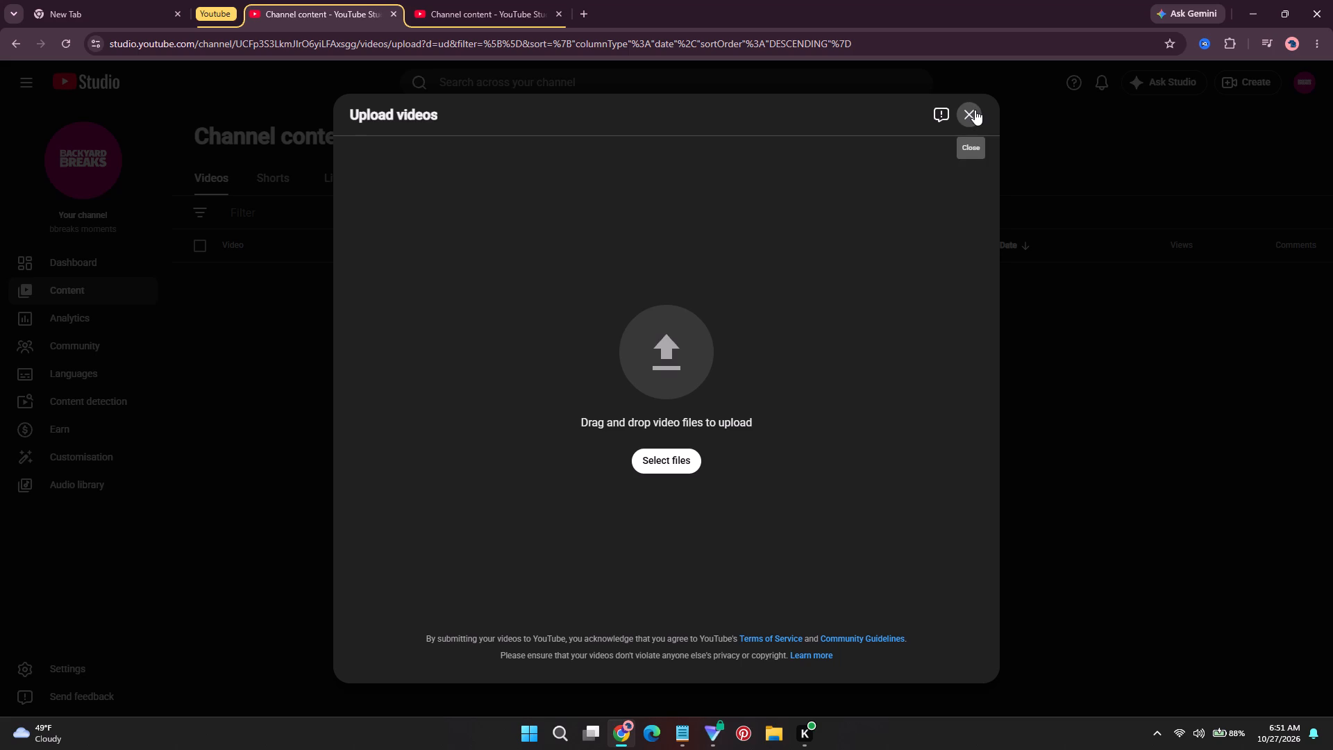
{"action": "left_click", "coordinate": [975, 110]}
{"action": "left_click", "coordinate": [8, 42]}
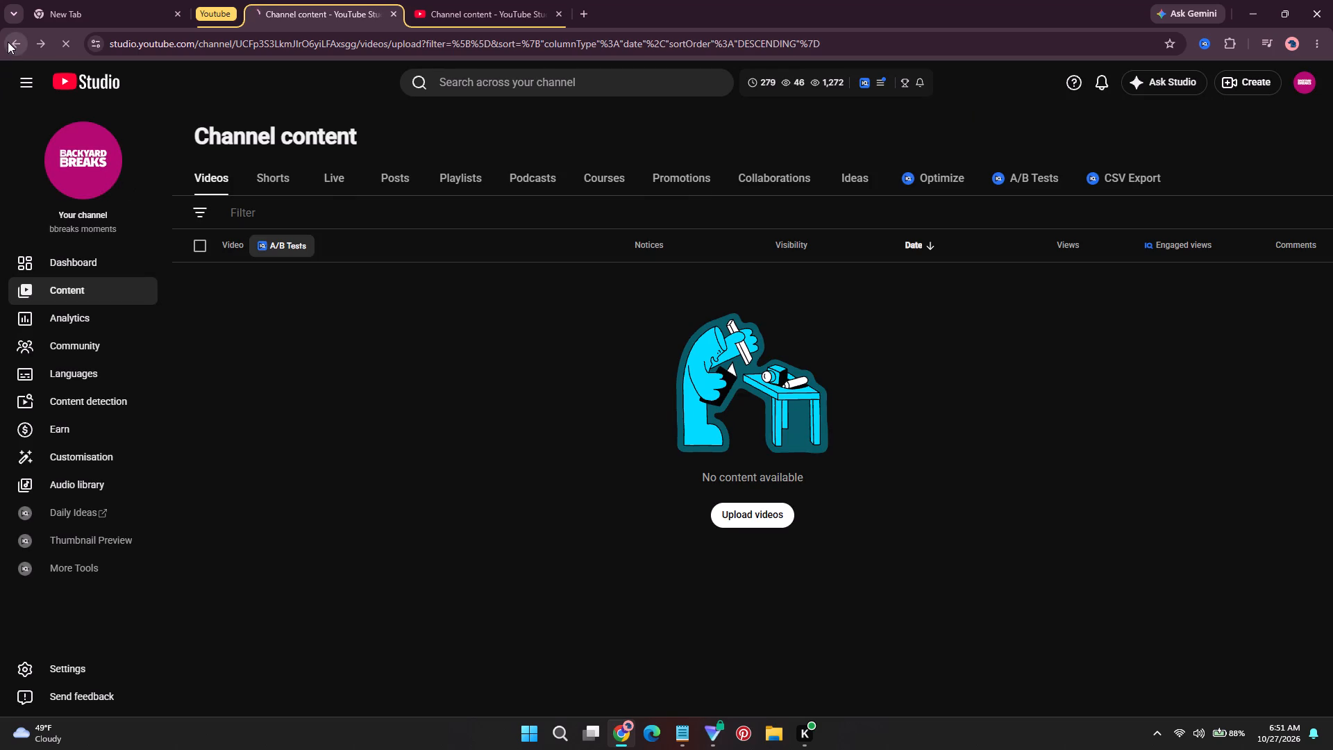
In YouTube Studio, start a new upload, compare the Trevor clips in the EDITED VIDEO folder, and upload travour 2.
{"action": "left_click", "coordinate": [525, 4]}
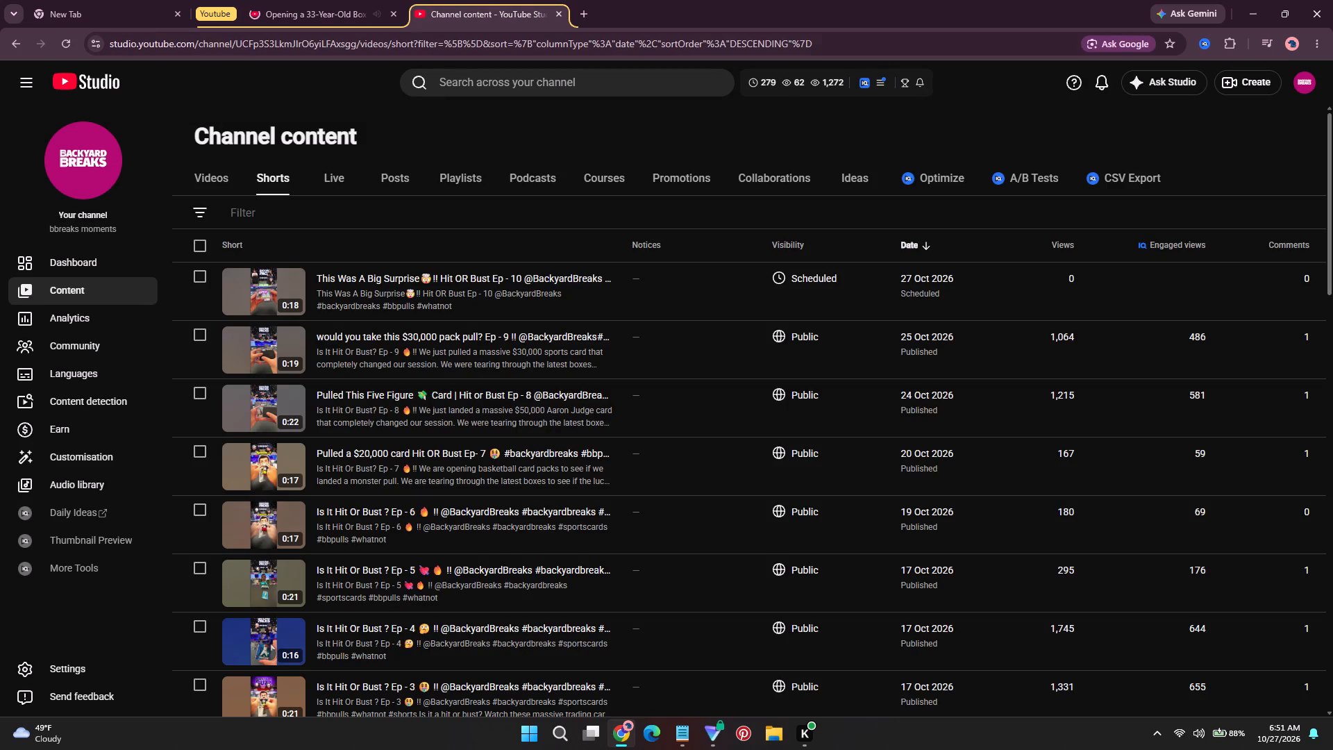
{"action": "left_click", "coordinate": [1232, 84]}
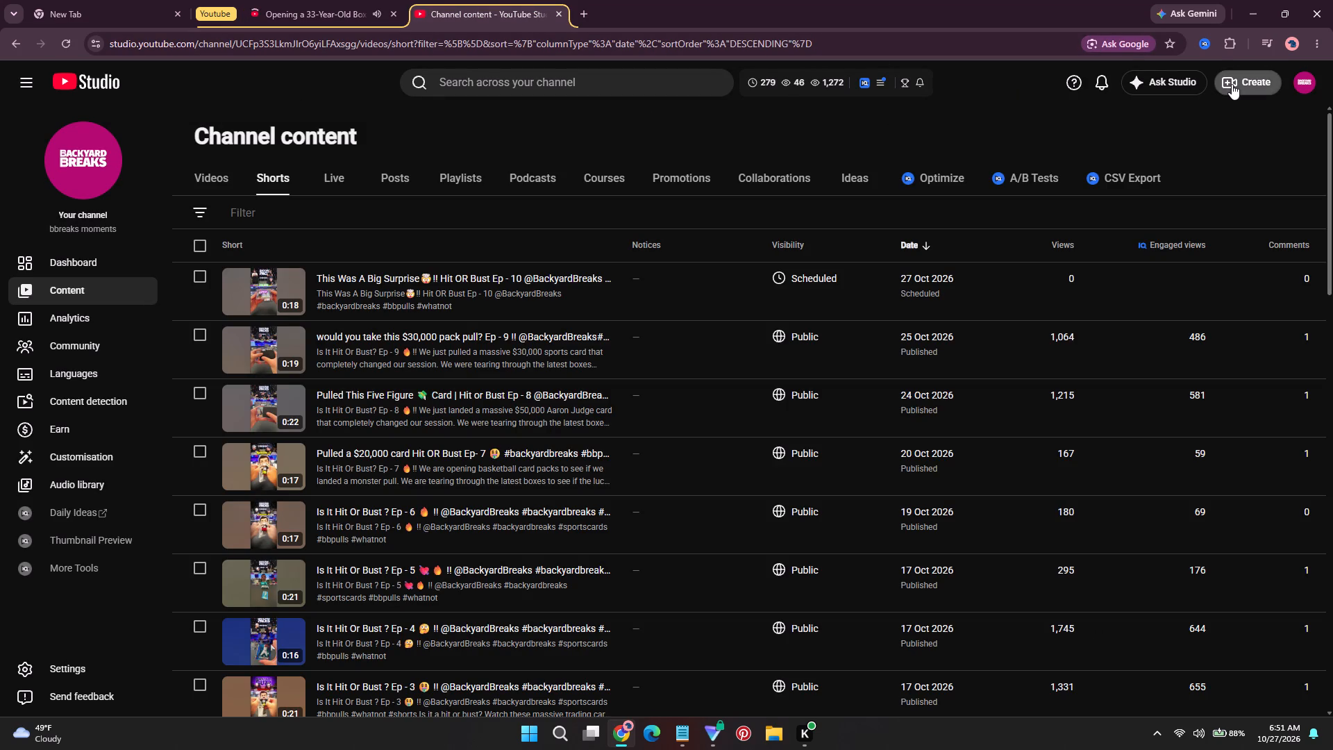
{"action": "left_click", "coordinate": [1212, 118]}
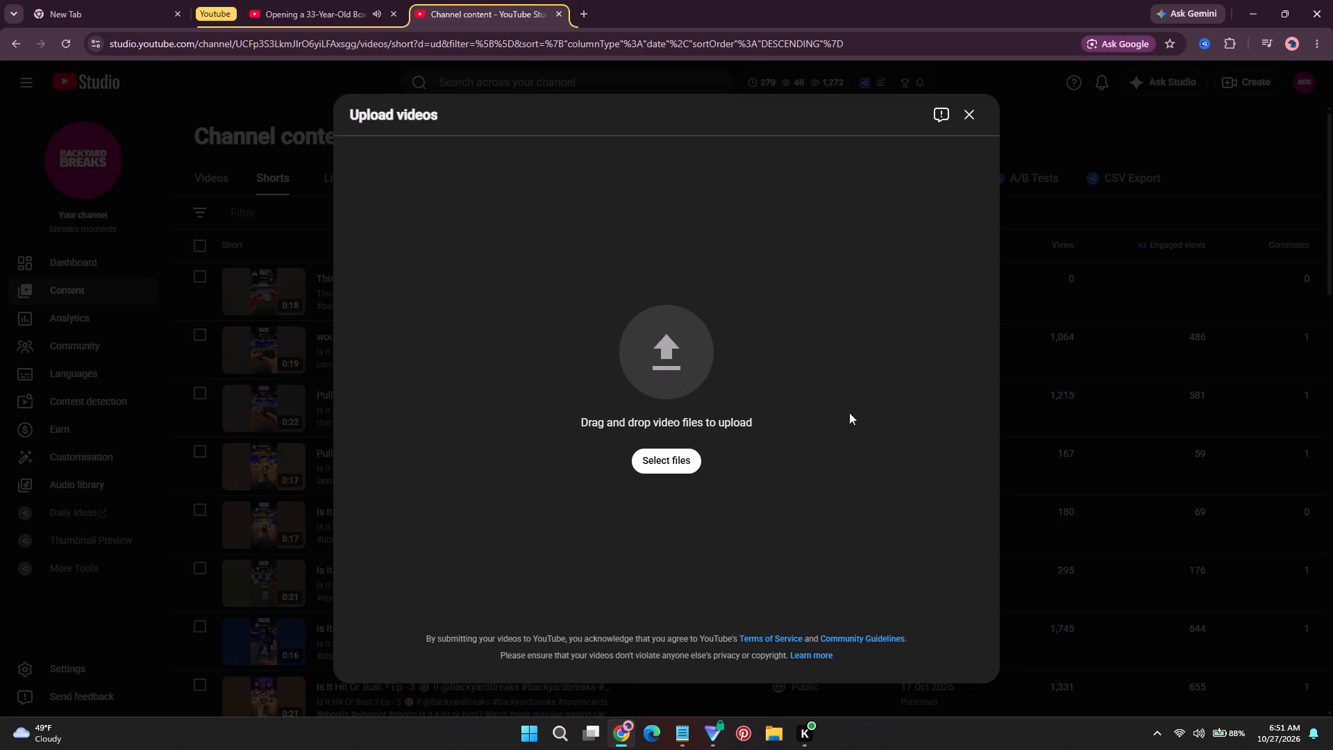
{"action": "left_click", "coordinate": [646, 469]}
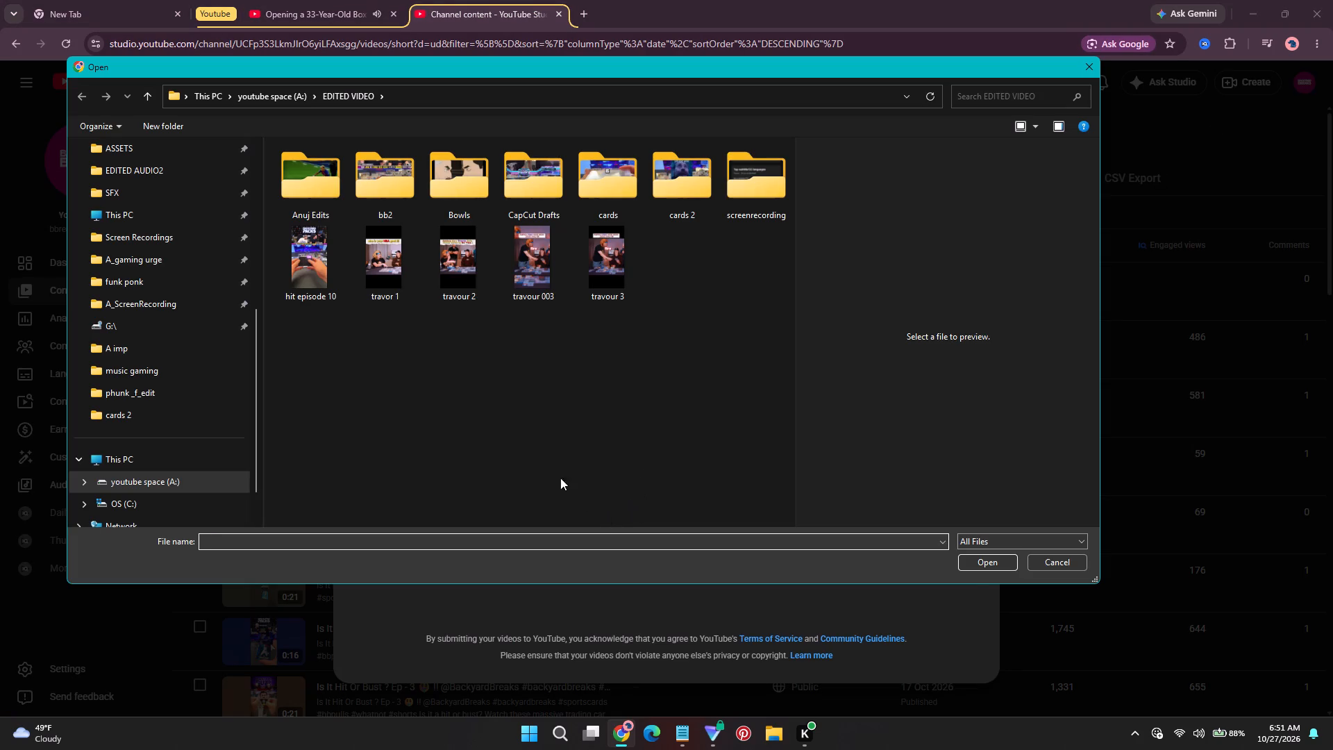
{"action": "left_click", "coordinate": [397, 281]}
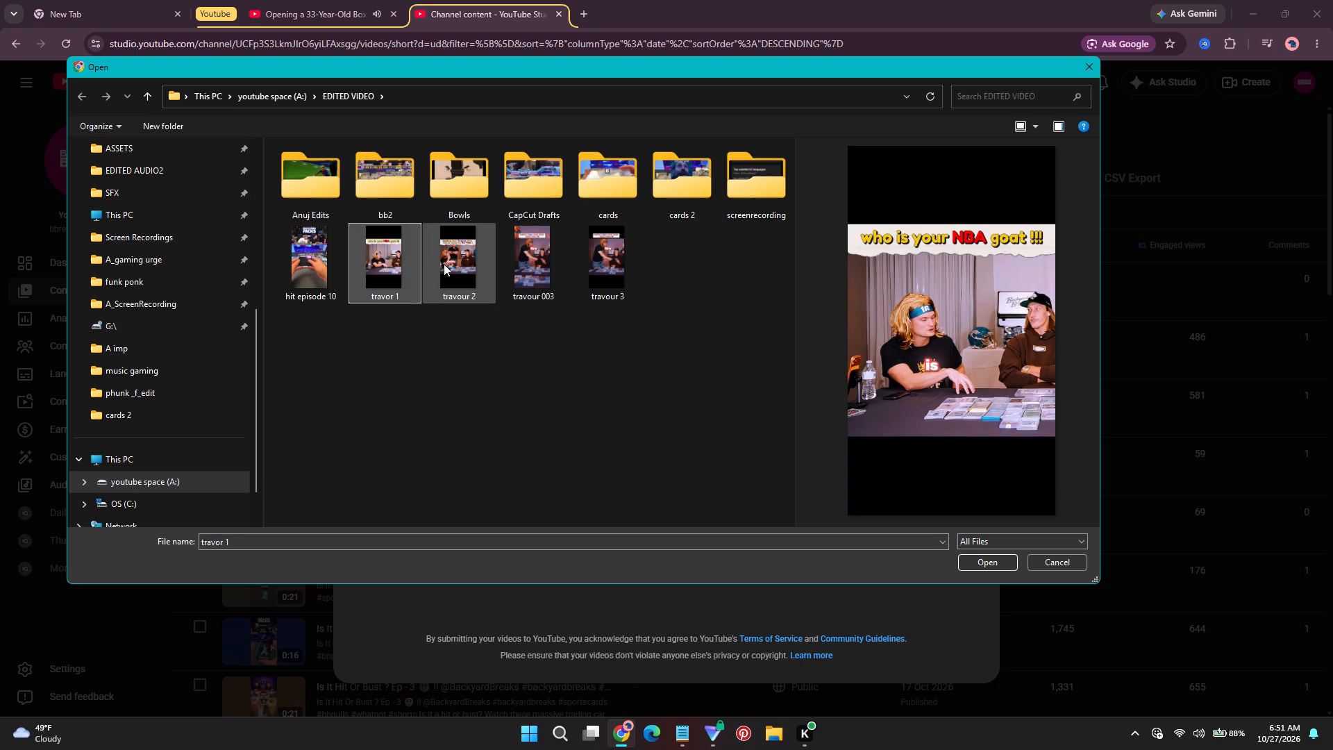
{"action": "left_click", "coordinate": [452, 262]}
{"action": "left_click", "coordinate": [393, 253]}
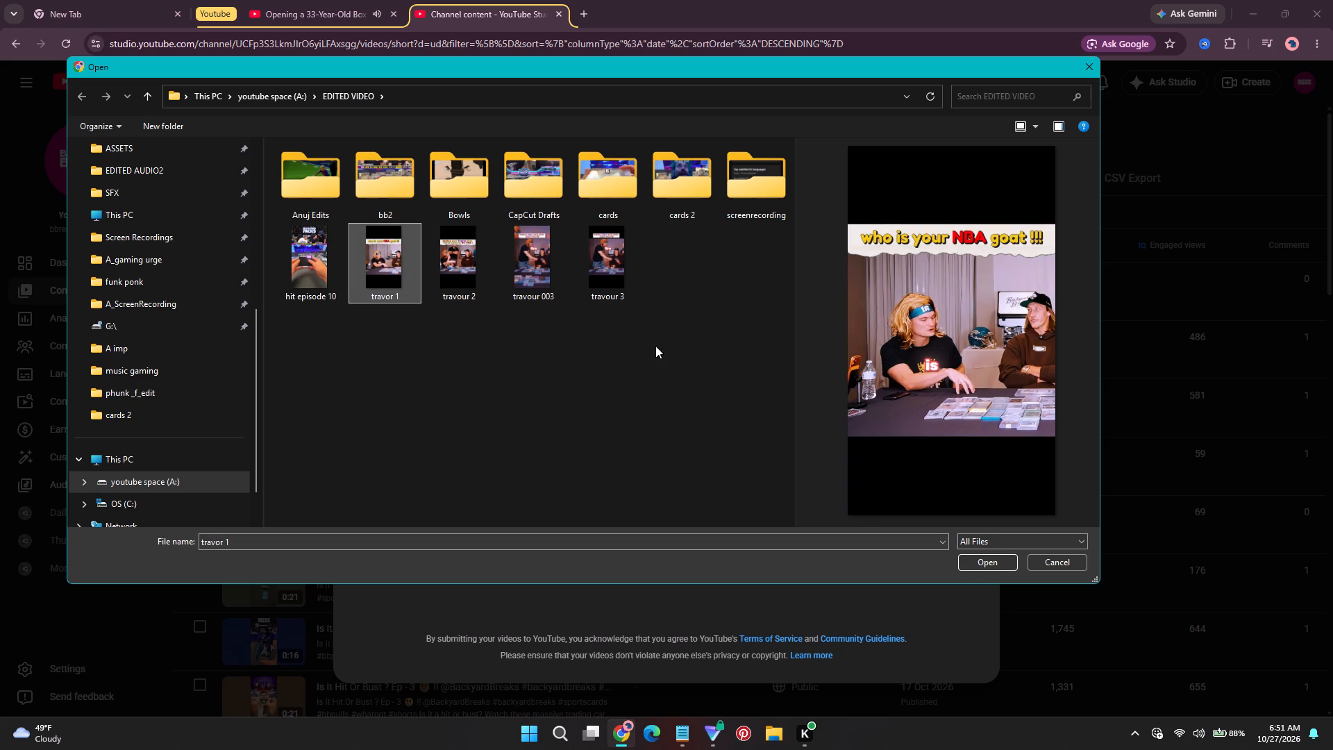
{"action": "left_click", "coordinate": [460, 269]}
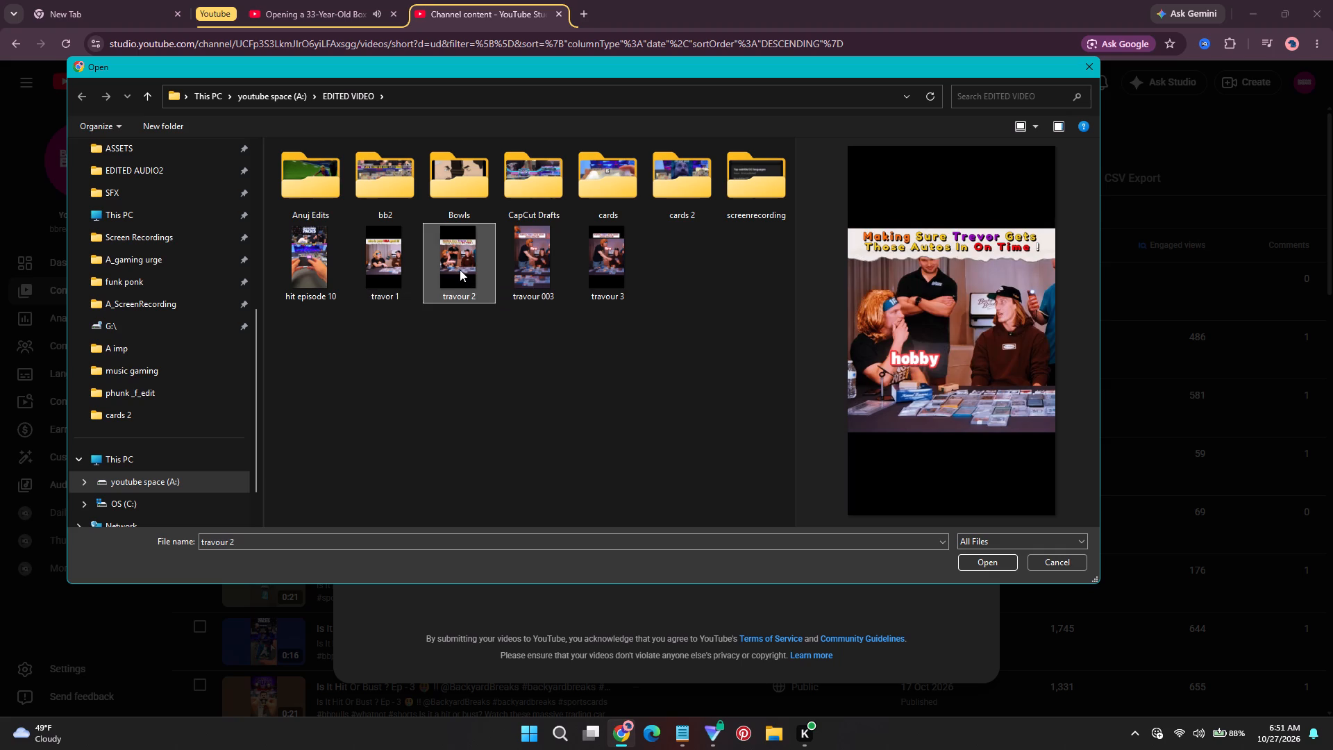
{"action": "left_click", "coordinate": [394, 271]}
{"action": "left_click", "coordinate": [468, 262]}
{"action": "left_click", "coordinate": [614, 276]}
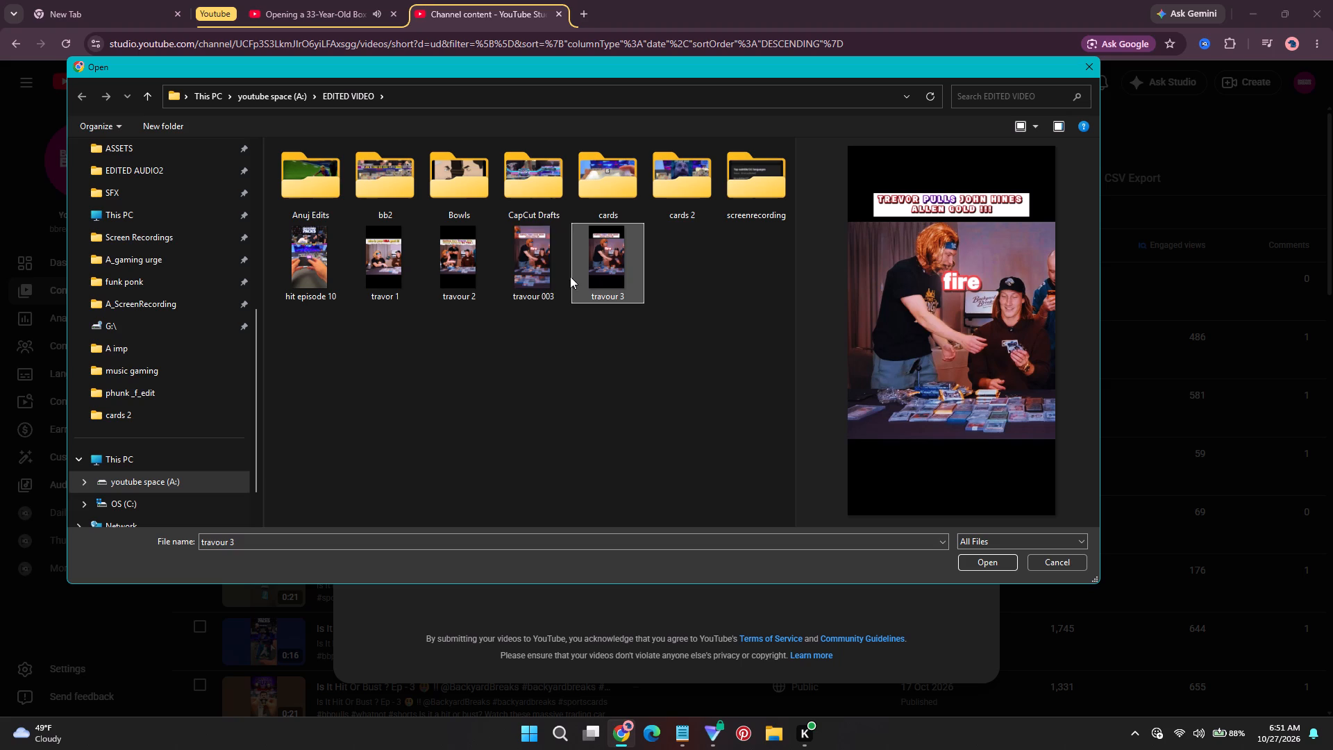
{"action": "left_click", "coordinate": [565, 276]}
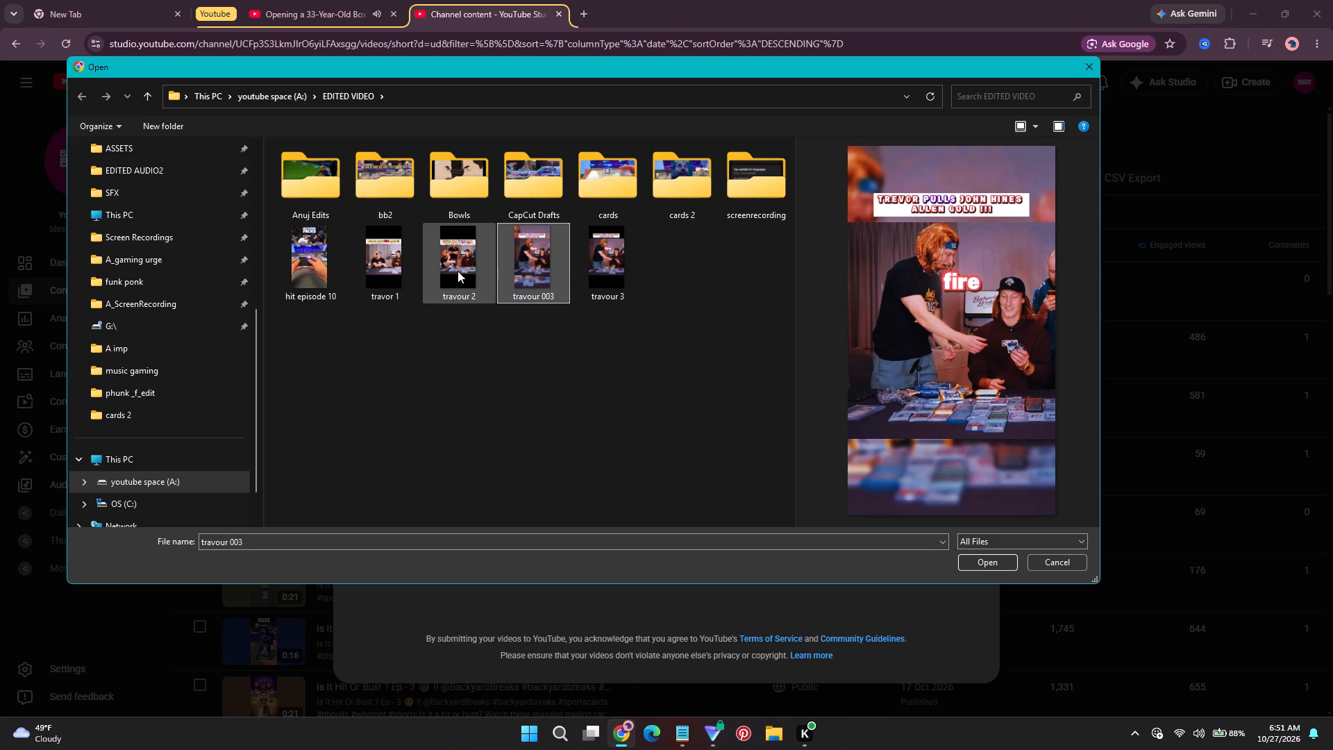
{"action": "left_click", "coordinate": [453, 271]}
{"action": "left_click", "coordinate": [986, 562]}
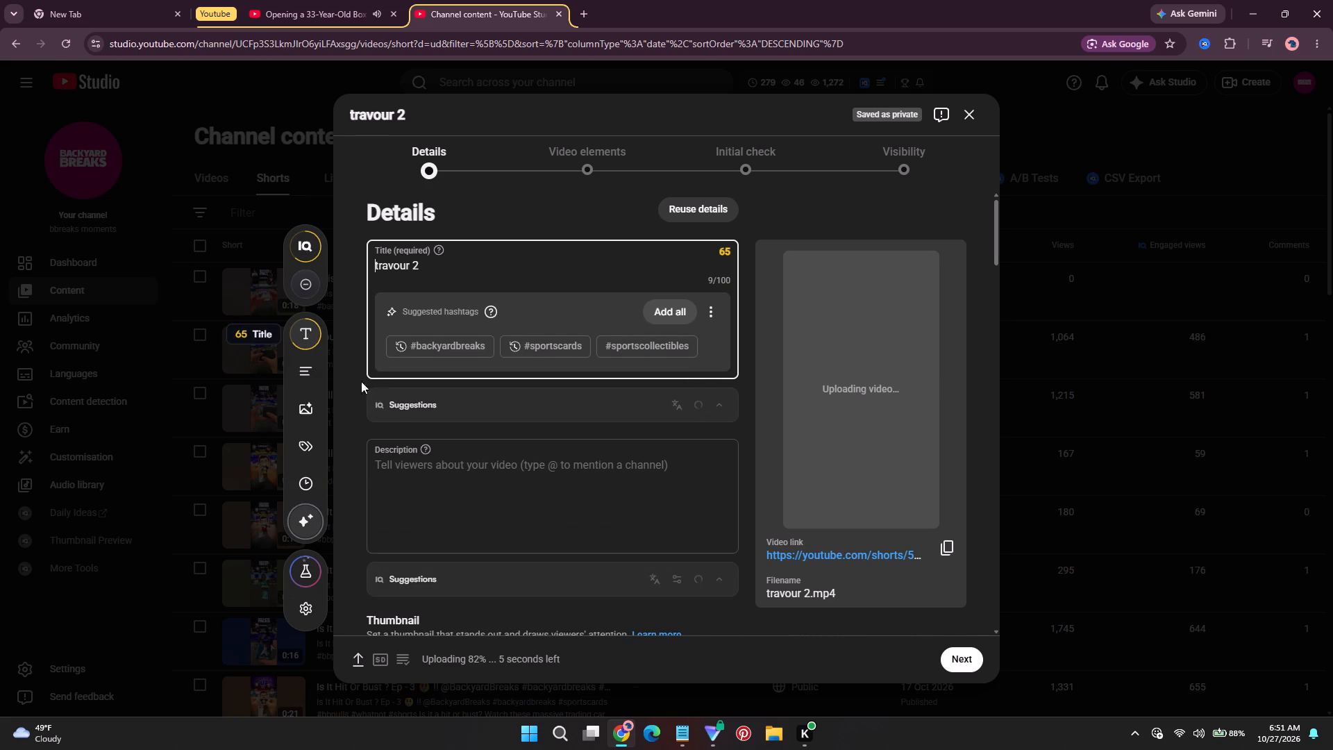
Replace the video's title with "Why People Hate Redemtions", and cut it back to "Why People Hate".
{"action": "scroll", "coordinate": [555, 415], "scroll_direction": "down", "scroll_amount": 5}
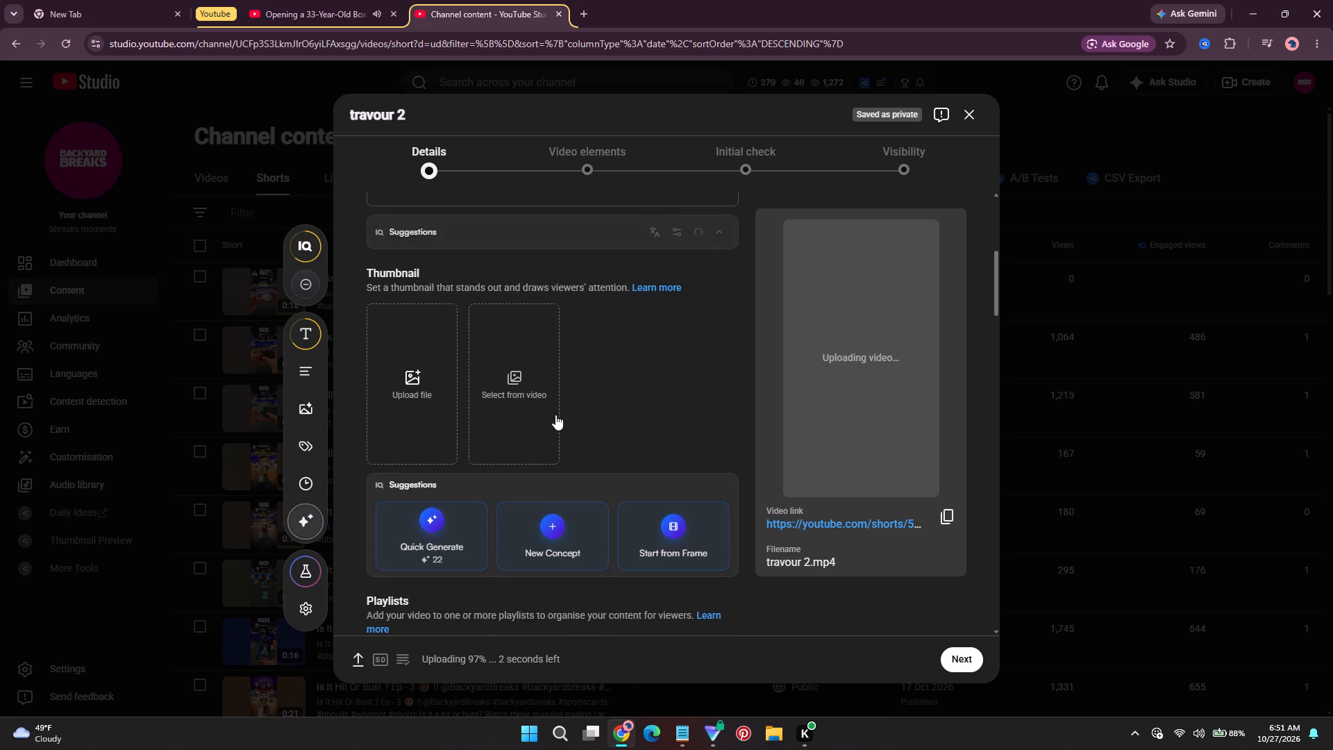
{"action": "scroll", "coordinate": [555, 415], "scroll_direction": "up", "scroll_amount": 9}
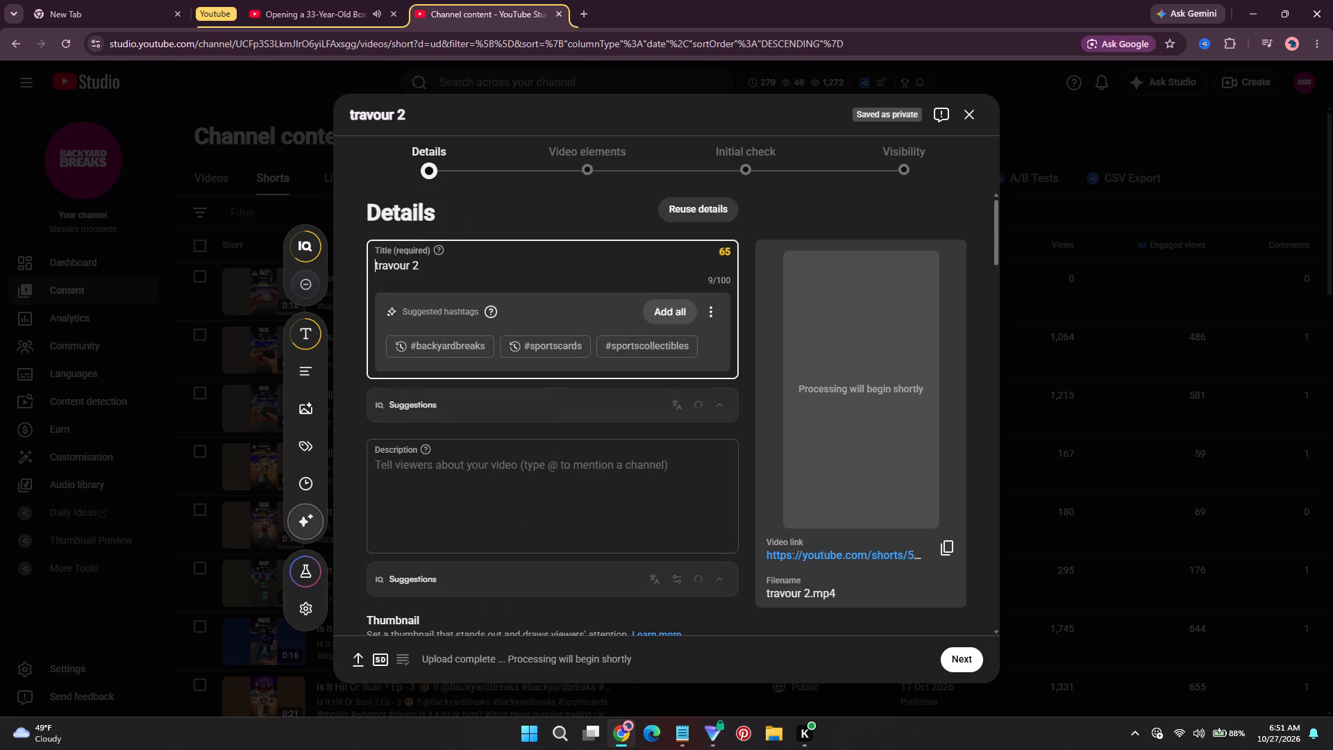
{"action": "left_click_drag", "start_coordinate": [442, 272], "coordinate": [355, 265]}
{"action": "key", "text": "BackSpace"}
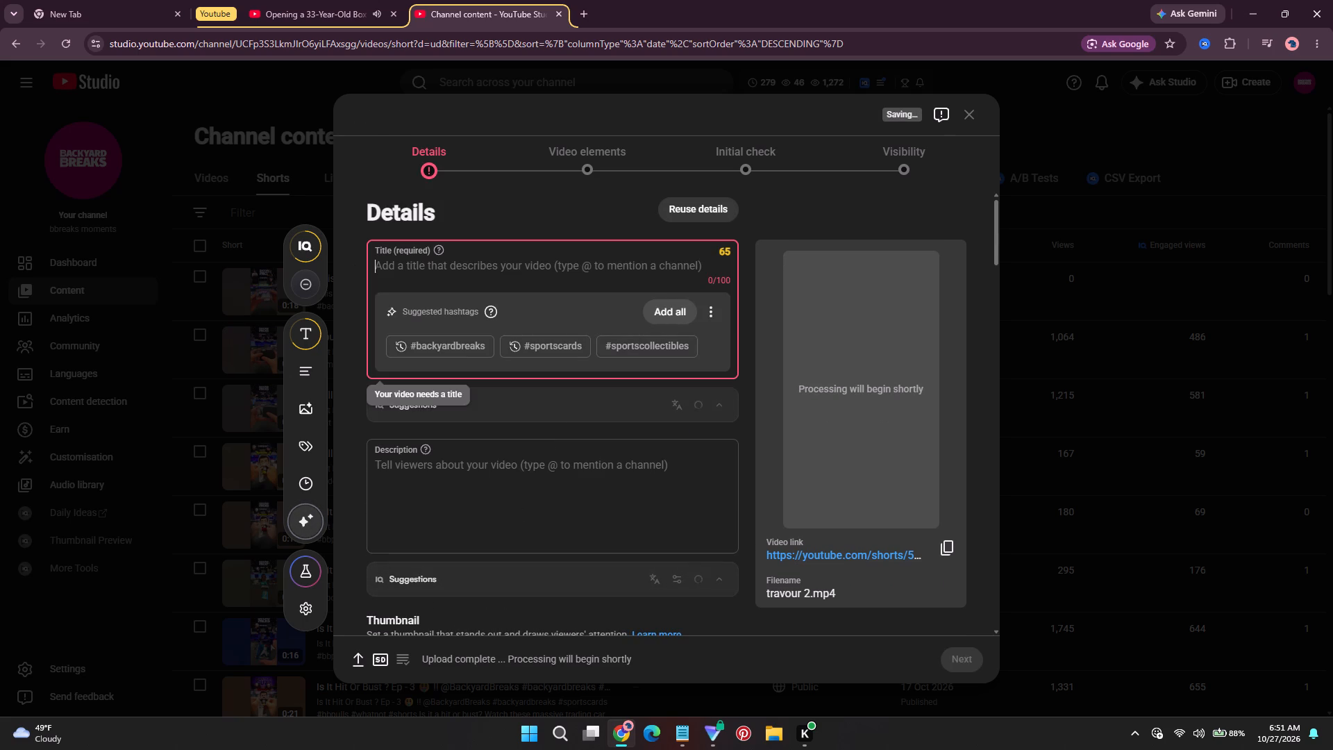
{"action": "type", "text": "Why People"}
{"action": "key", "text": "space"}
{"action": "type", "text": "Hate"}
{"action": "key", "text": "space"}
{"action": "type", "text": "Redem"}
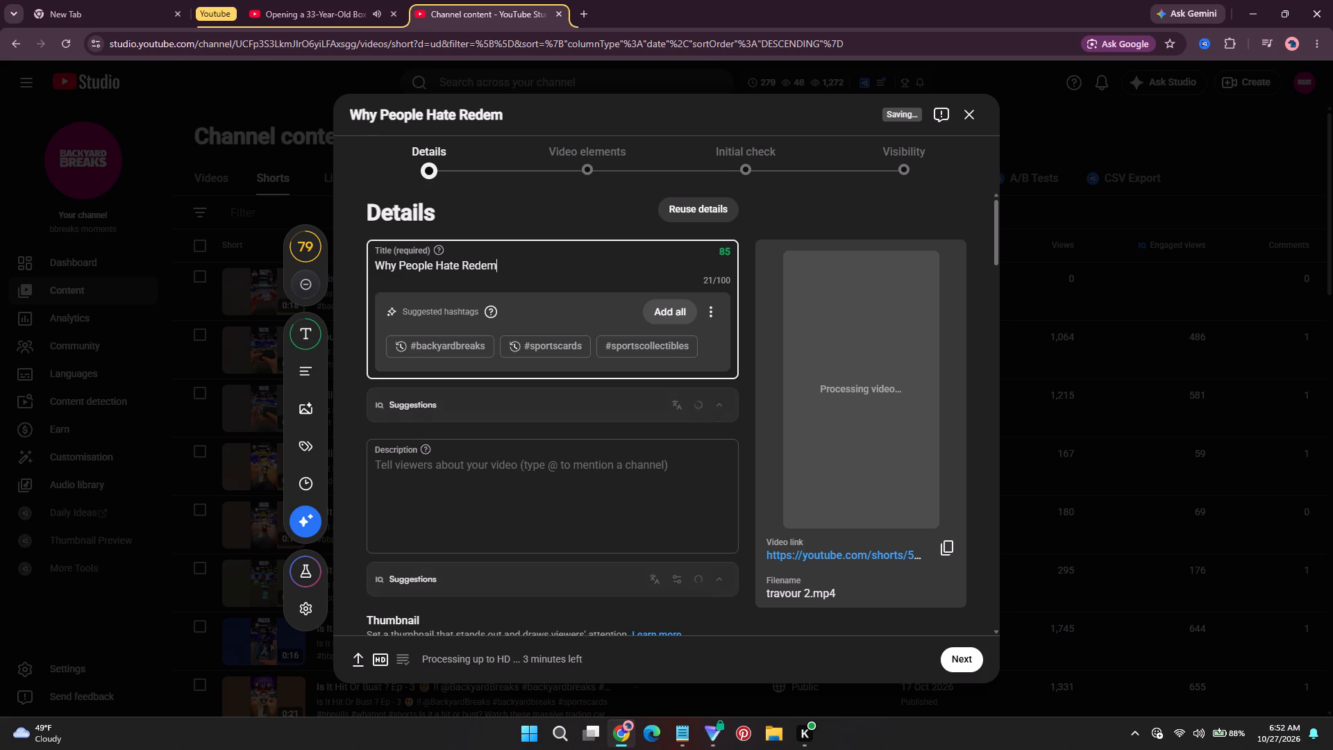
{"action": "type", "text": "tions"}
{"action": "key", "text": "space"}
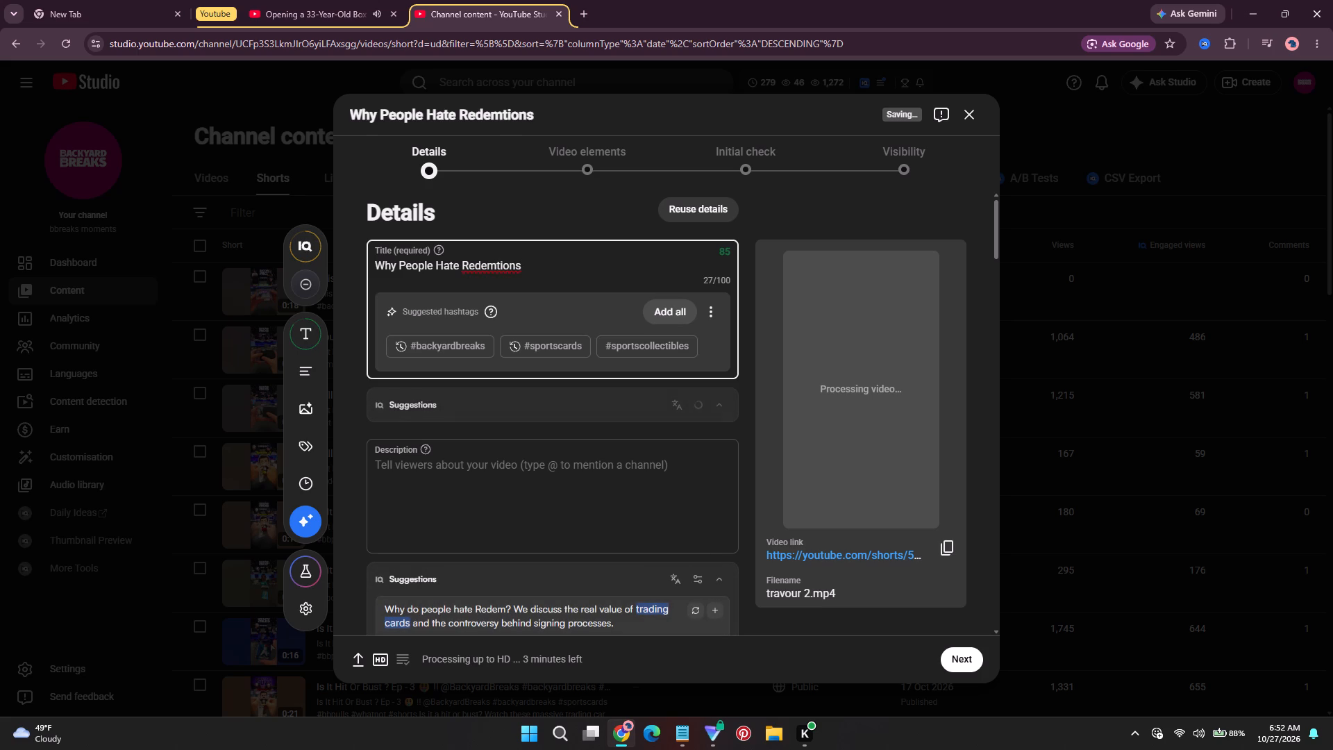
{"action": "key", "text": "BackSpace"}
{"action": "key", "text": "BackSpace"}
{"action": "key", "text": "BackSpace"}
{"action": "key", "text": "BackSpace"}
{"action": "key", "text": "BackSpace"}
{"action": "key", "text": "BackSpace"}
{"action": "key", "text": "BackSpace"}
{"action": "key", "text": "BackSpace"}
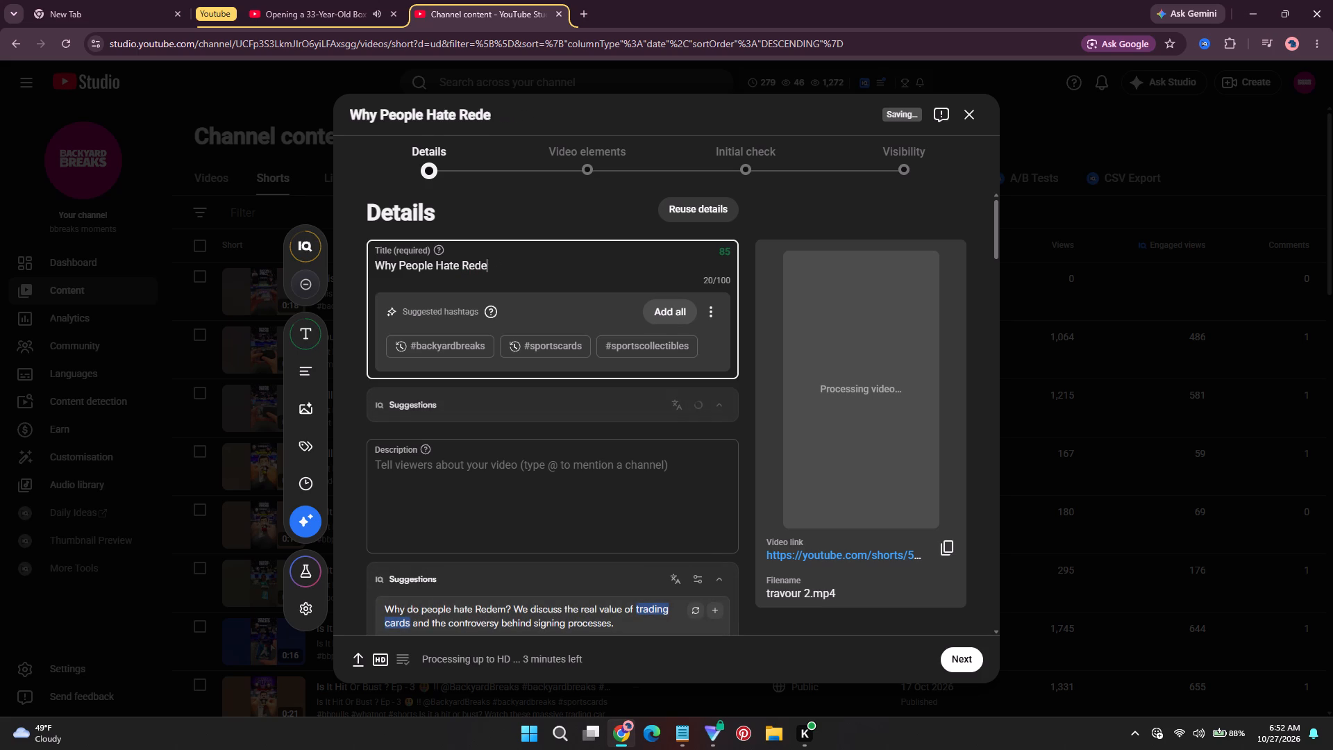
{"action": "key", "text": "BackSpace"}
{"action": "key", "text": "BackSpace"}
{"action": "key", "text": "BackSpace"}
Apply the suggested title "This Card Dropped From $20,000 to $500" and remove its three hashtags.
{"action": "scroll", "coordinate": [610, 603], "scroll_direction": "down", "scroll_amount": 1}
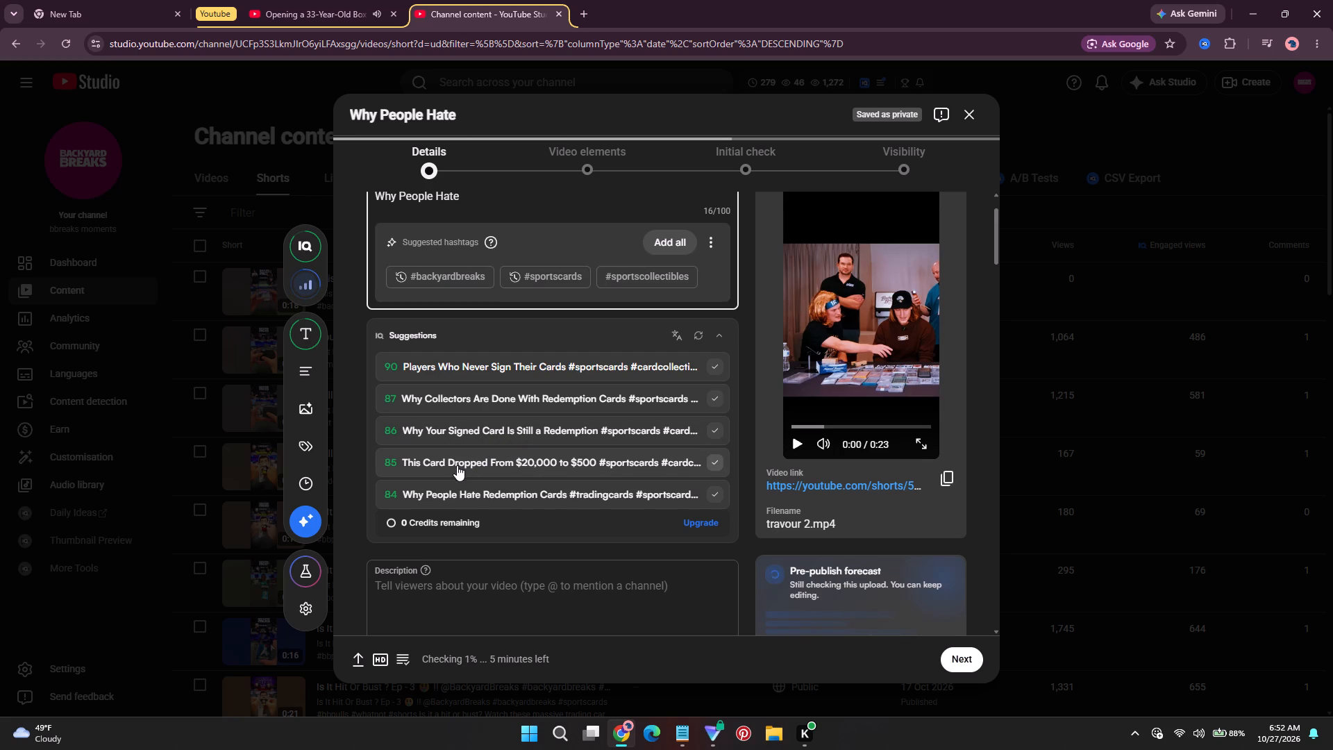
{"action": "left_click", "coordinate": [530, 467]}
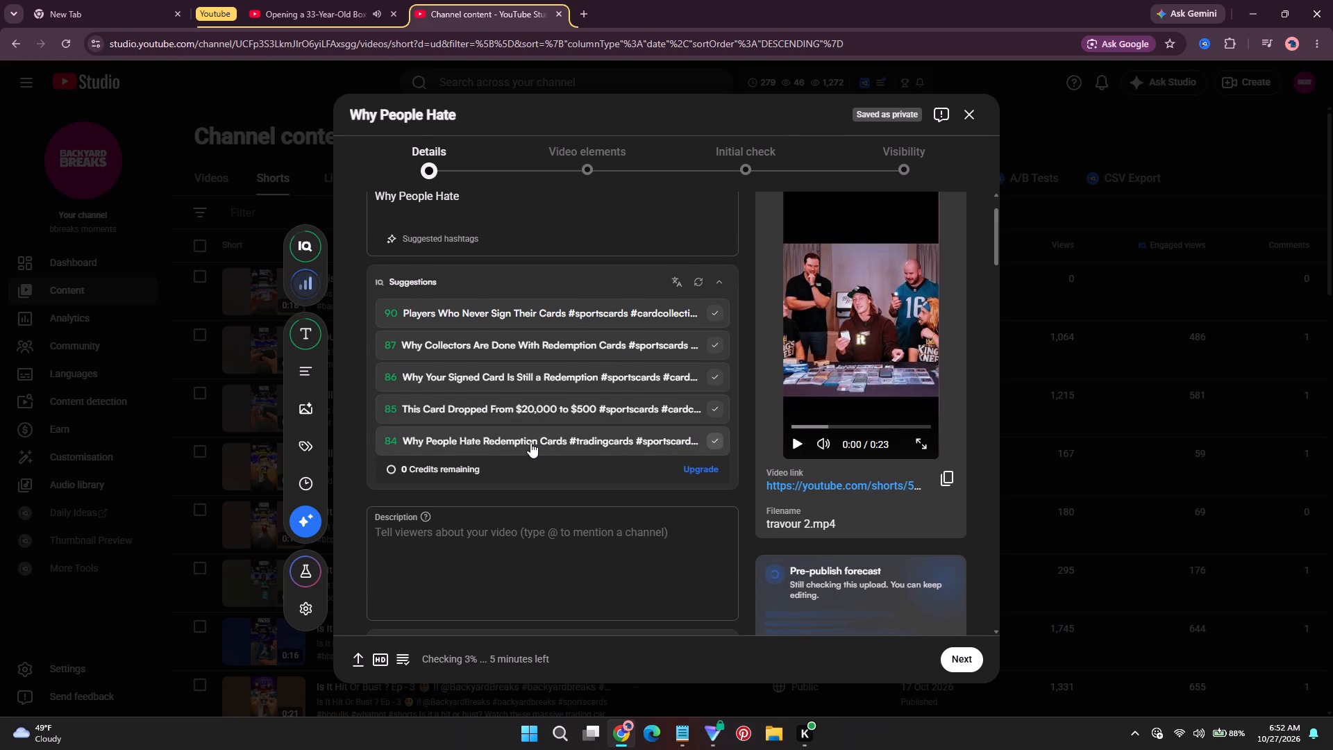
{"action": "scroll", "coordinate": [530, 442], "scroll_direction": "up", "scroll_amount": 2}
{"action": "left_click", "coordinate": [539, 480]}
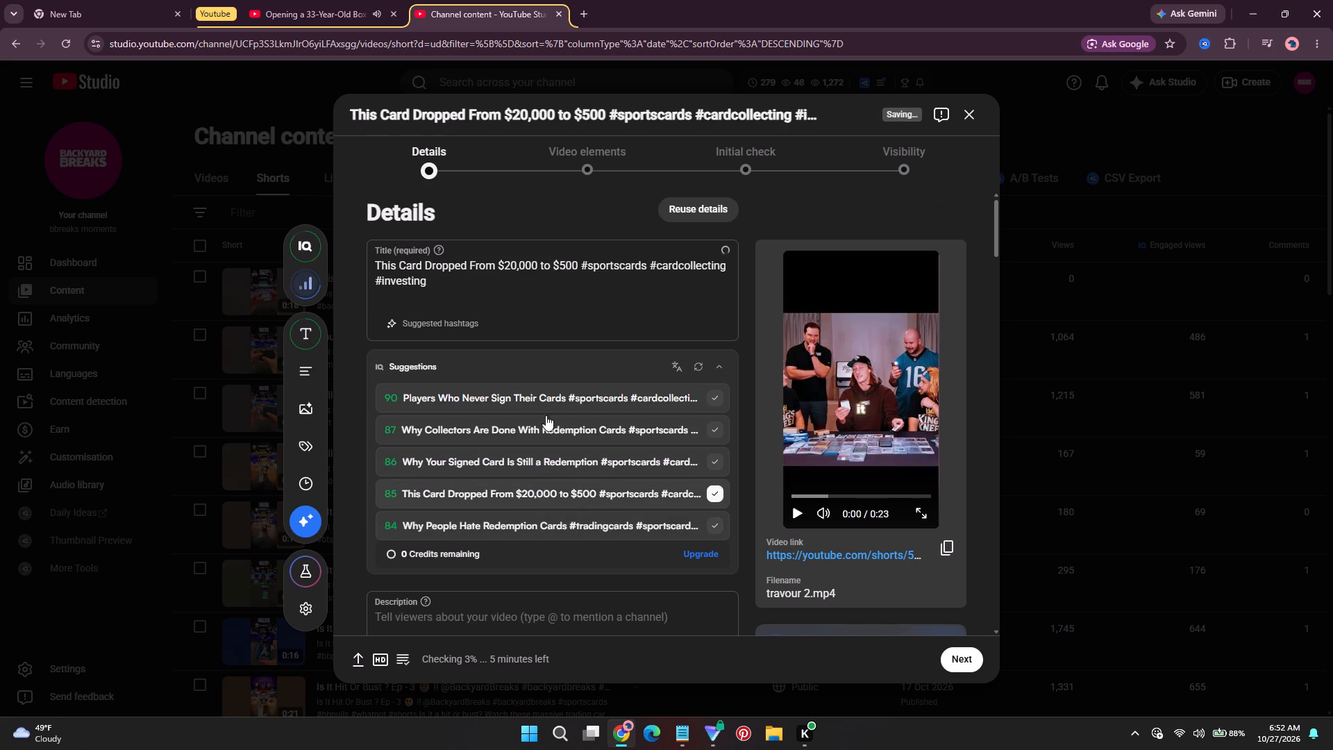
{"action": "left_click_drag", "start_coordinate": [580, 262], "coordinate": [698, 310]}
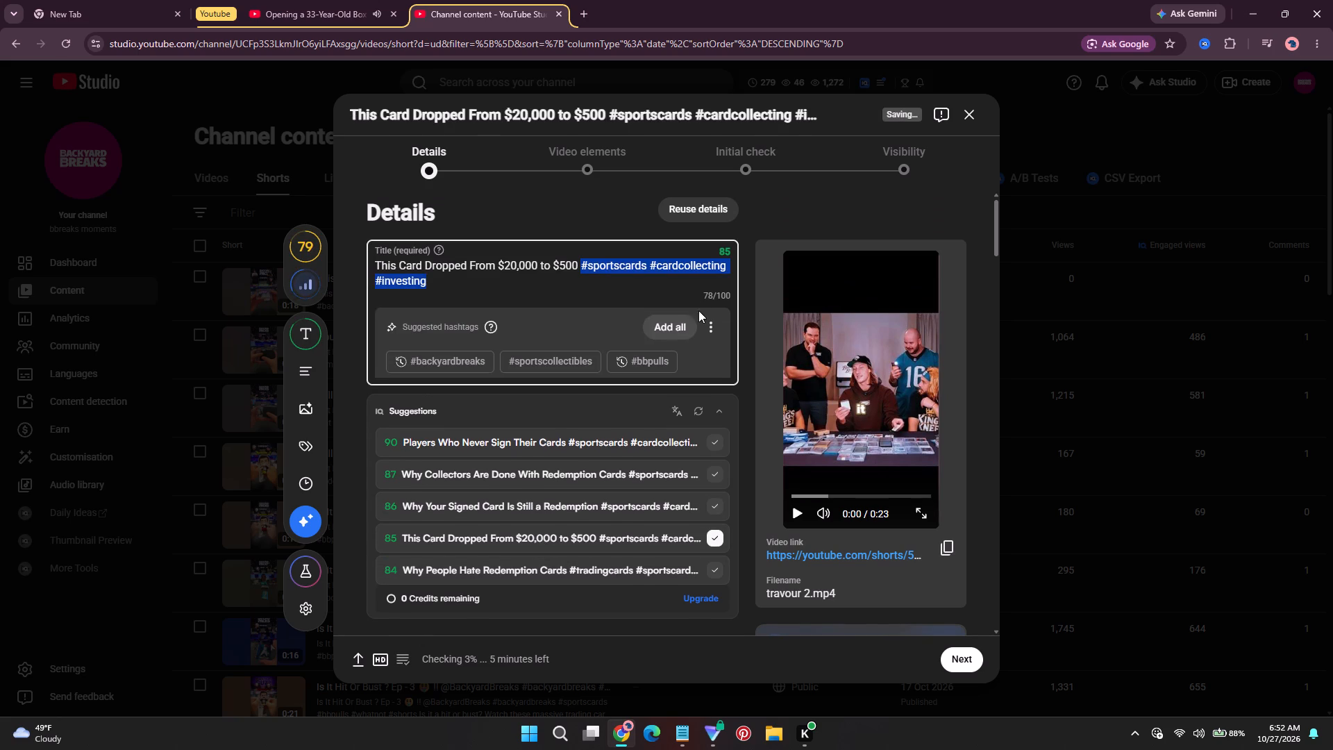
{"action": "left_click_drag", "start_coordinate": [698, 310], "coordinate": [699, 311]}
{"action": "key", "text": "BackSpace"}
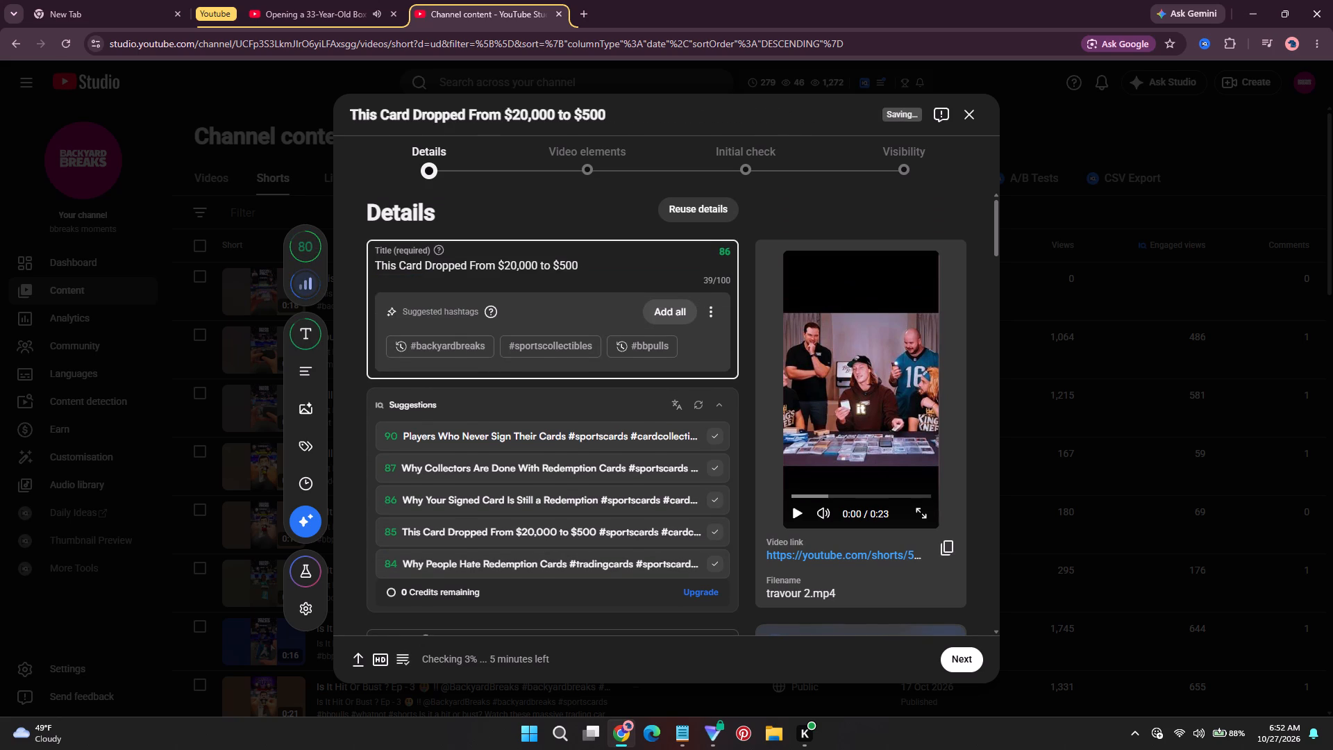
{"action": "key", "text": "shift+at"}
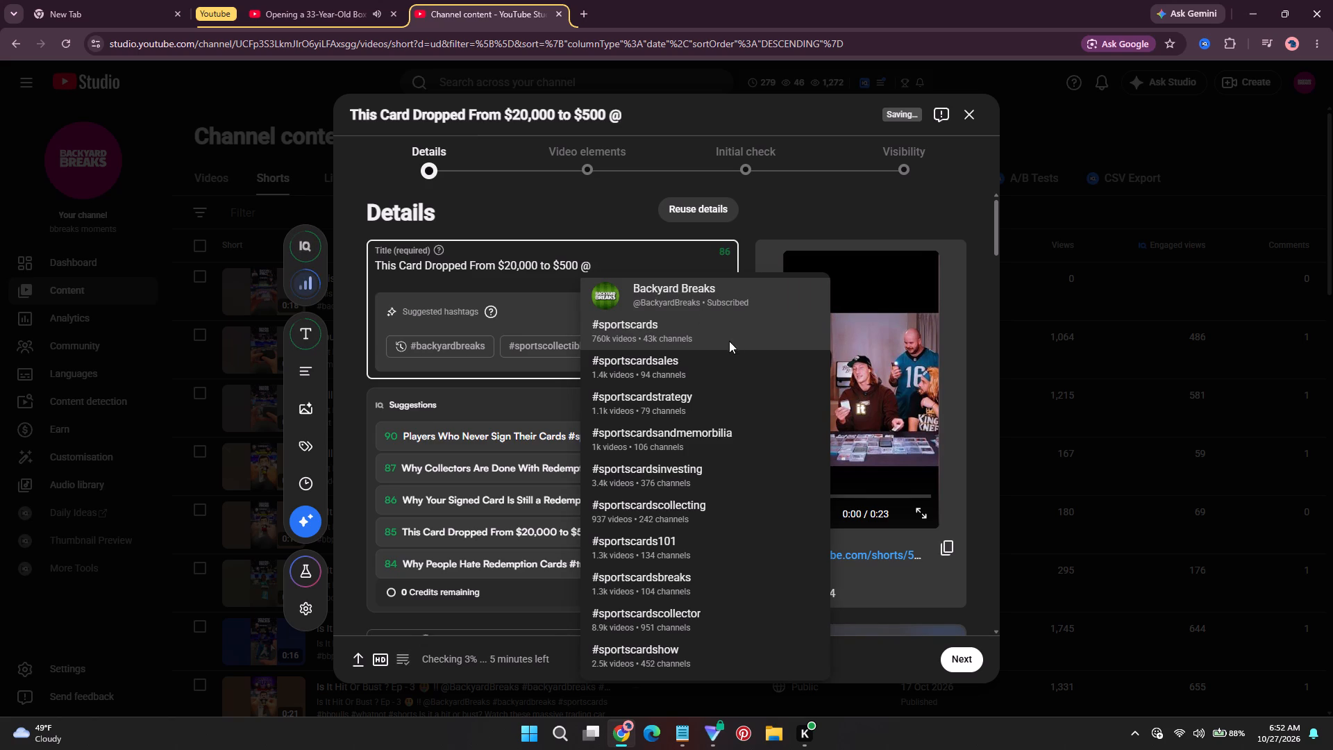
{"action": "left_click", "coordinate": [707, 299]}
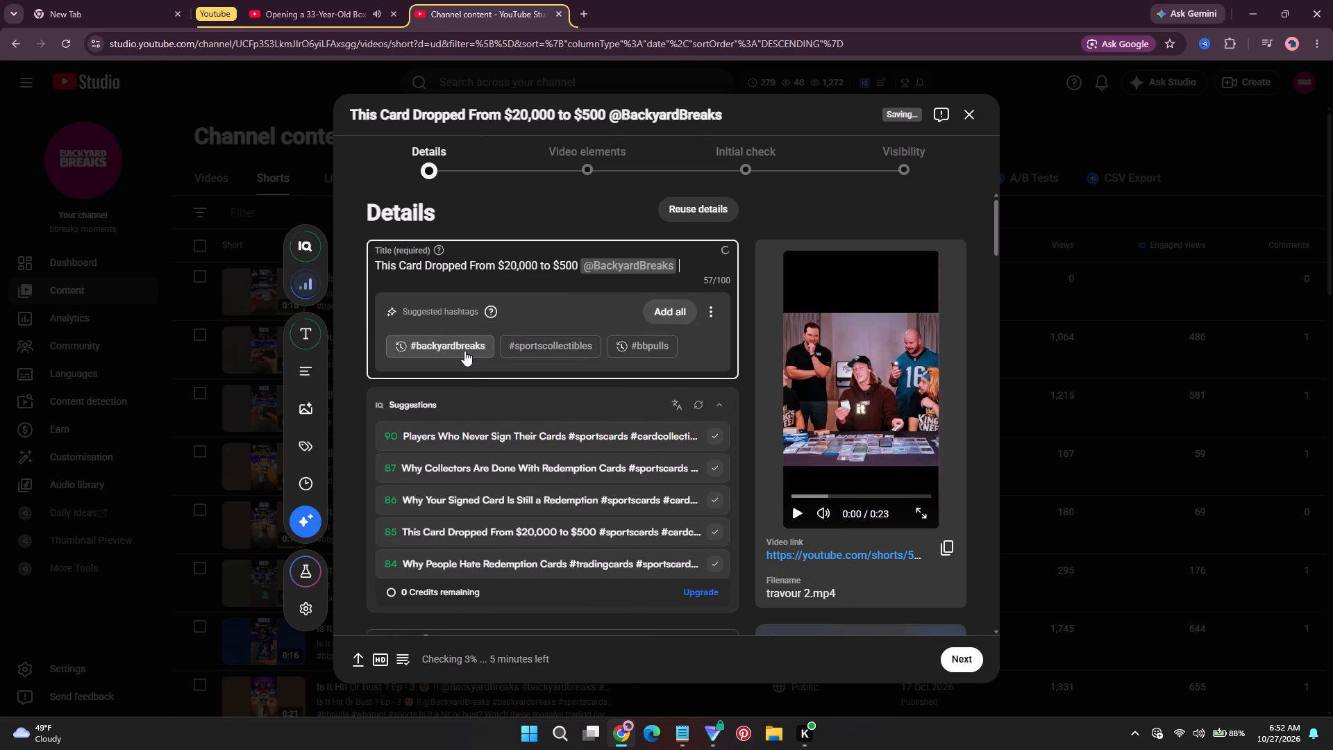
{"action": "left_click", "coordinate": [464, 349]}
{"action": "left_click", "coordinate": [542, 364]}
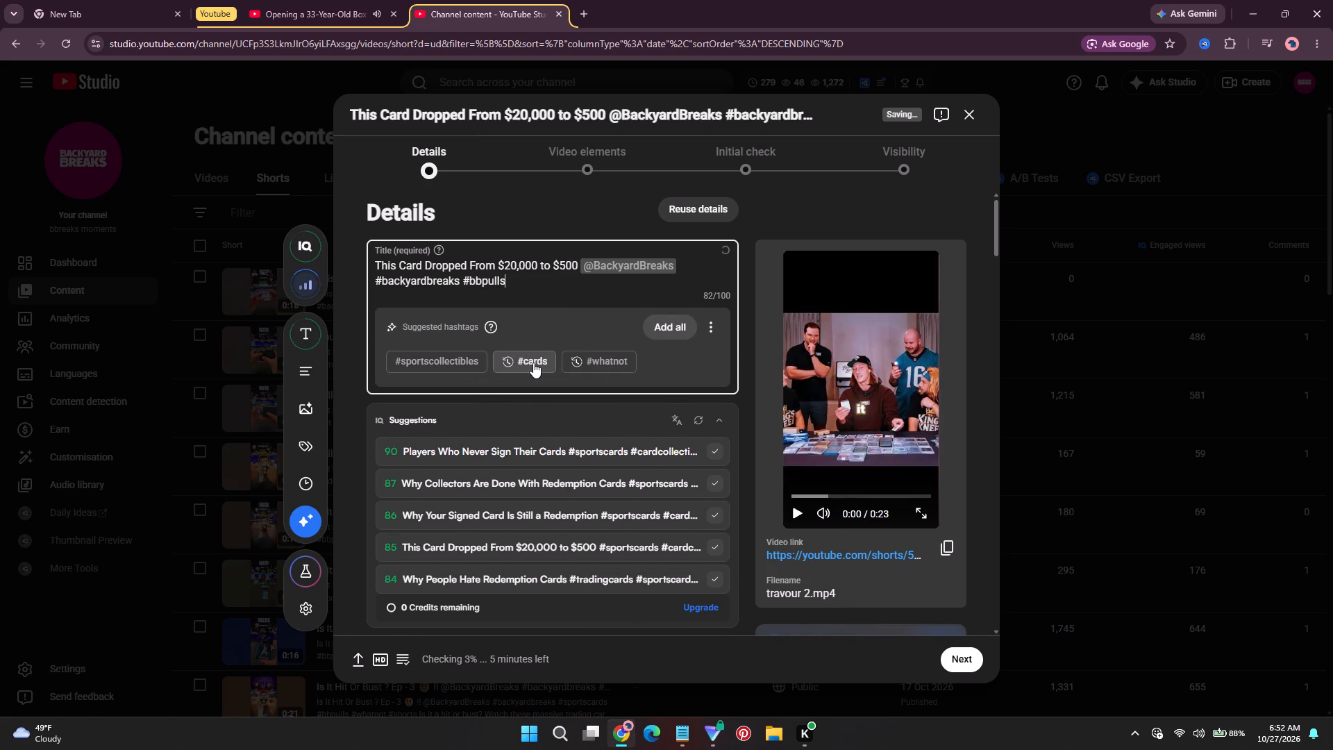
{"action": "left_click", "coordinate": [613, 363]}
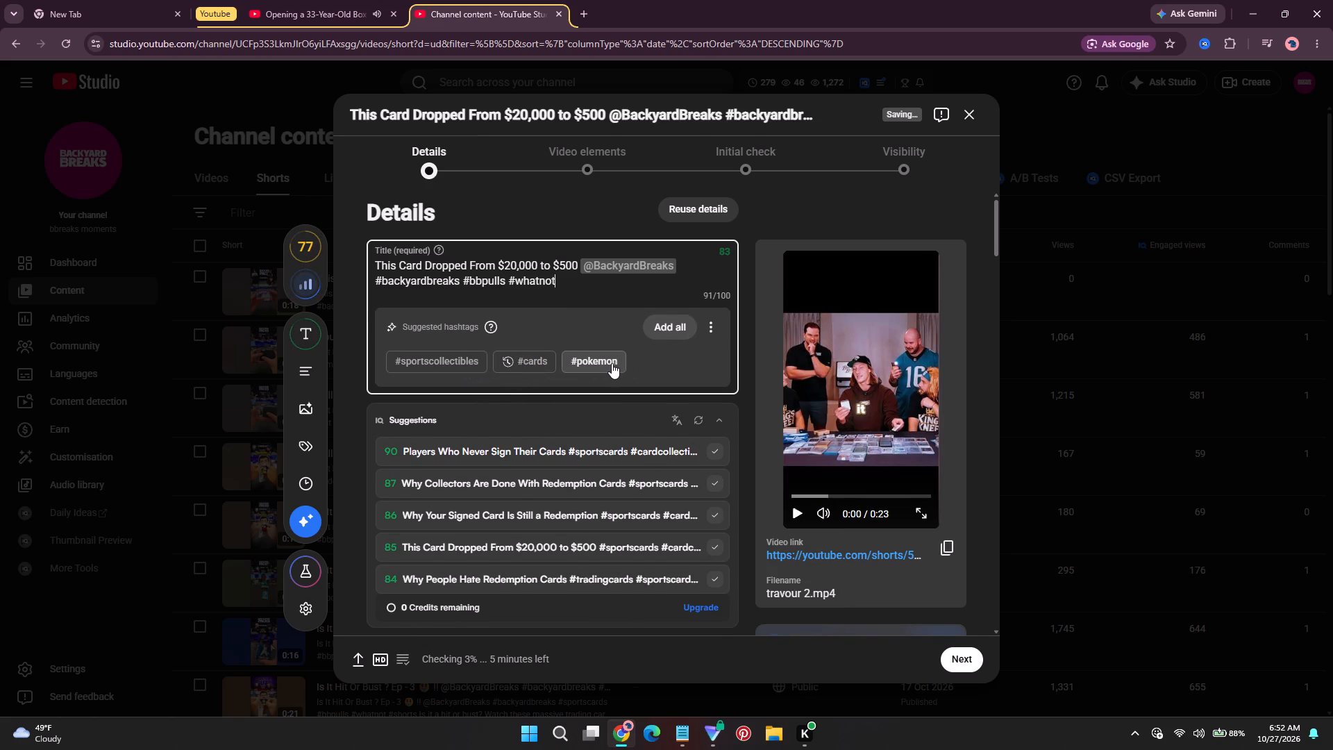
{"action": "left_click", "coordinate": [580, 263]}
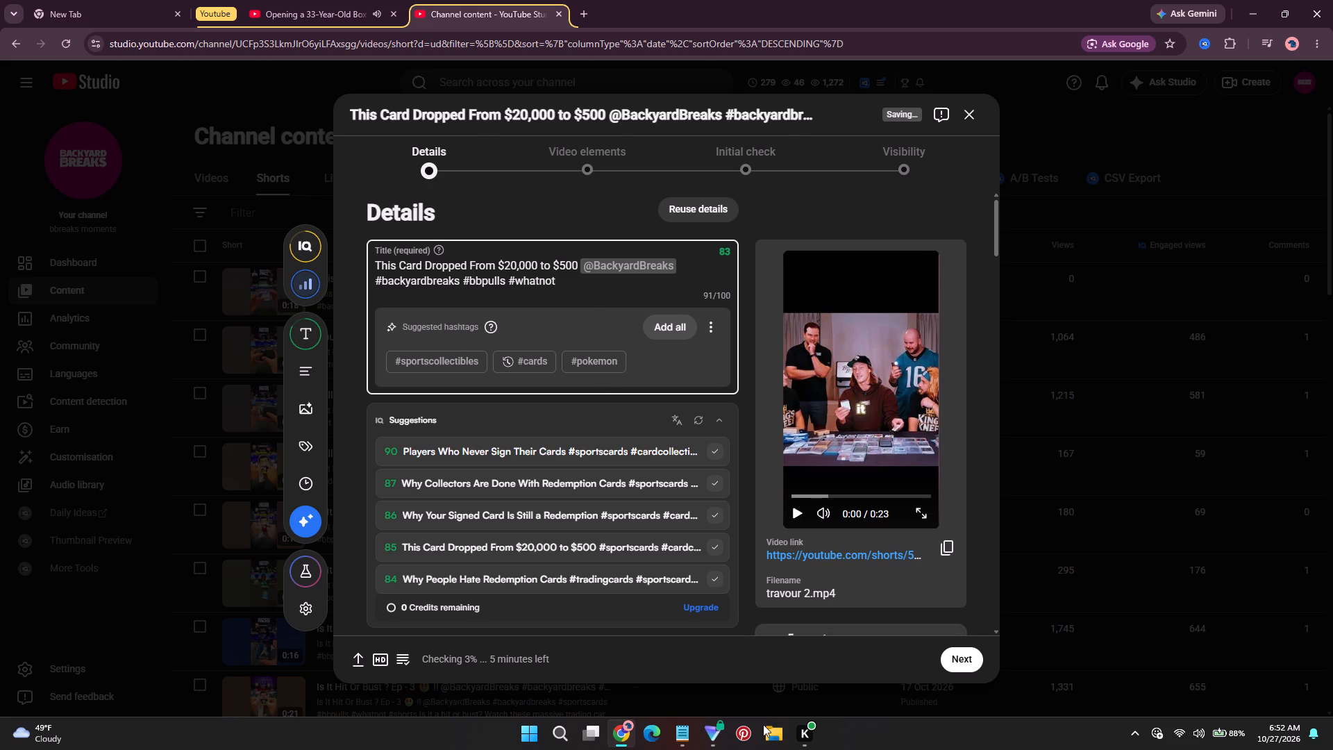
{"action": "left_click", "coordinate": [1167, 730]}
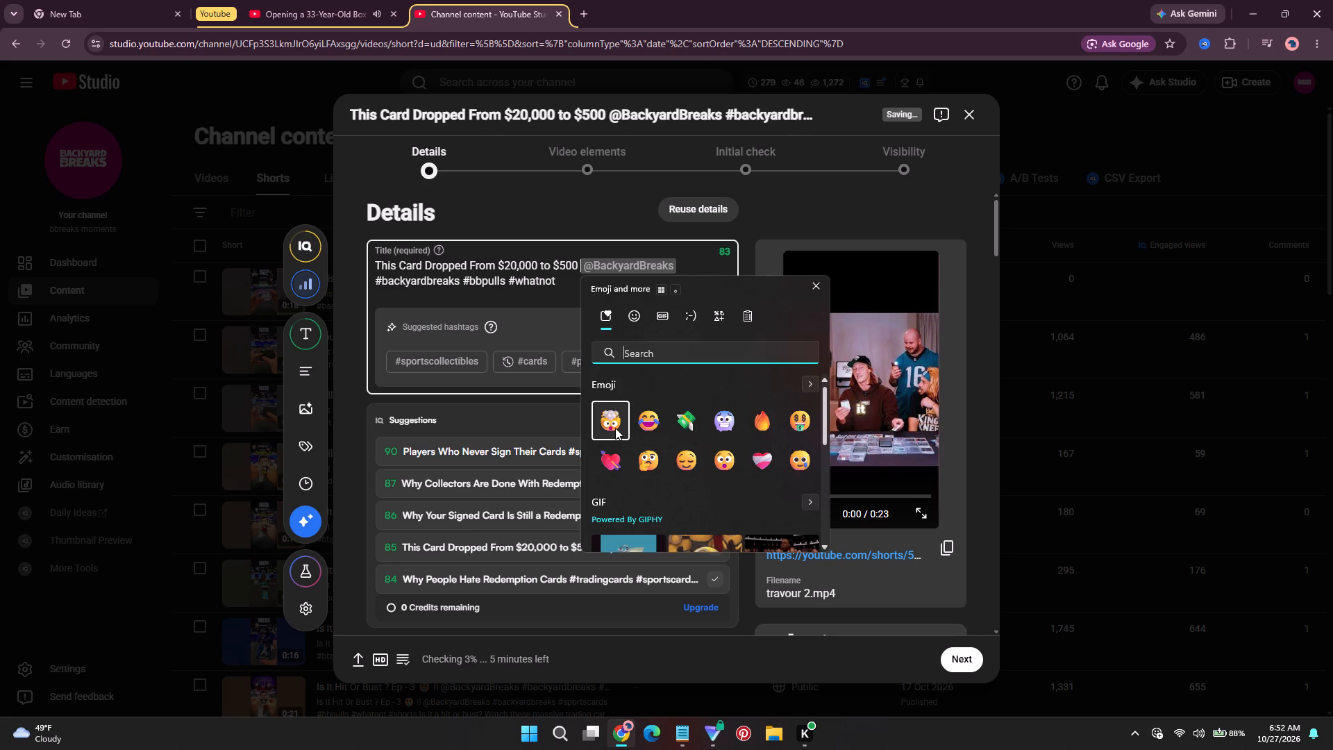
{"action": "double_click", "coordinate": [609, 428]}
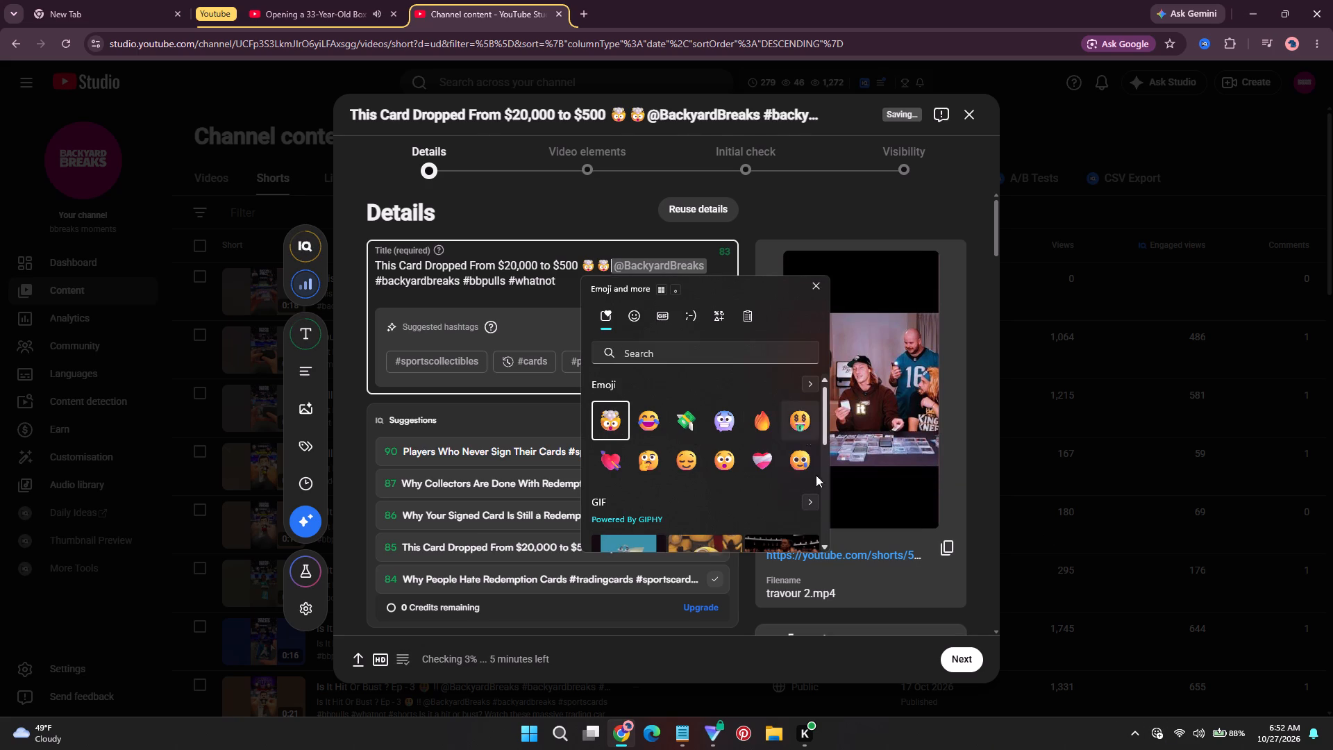
{"action": "left_click", "coordinate": [1146, 611]}
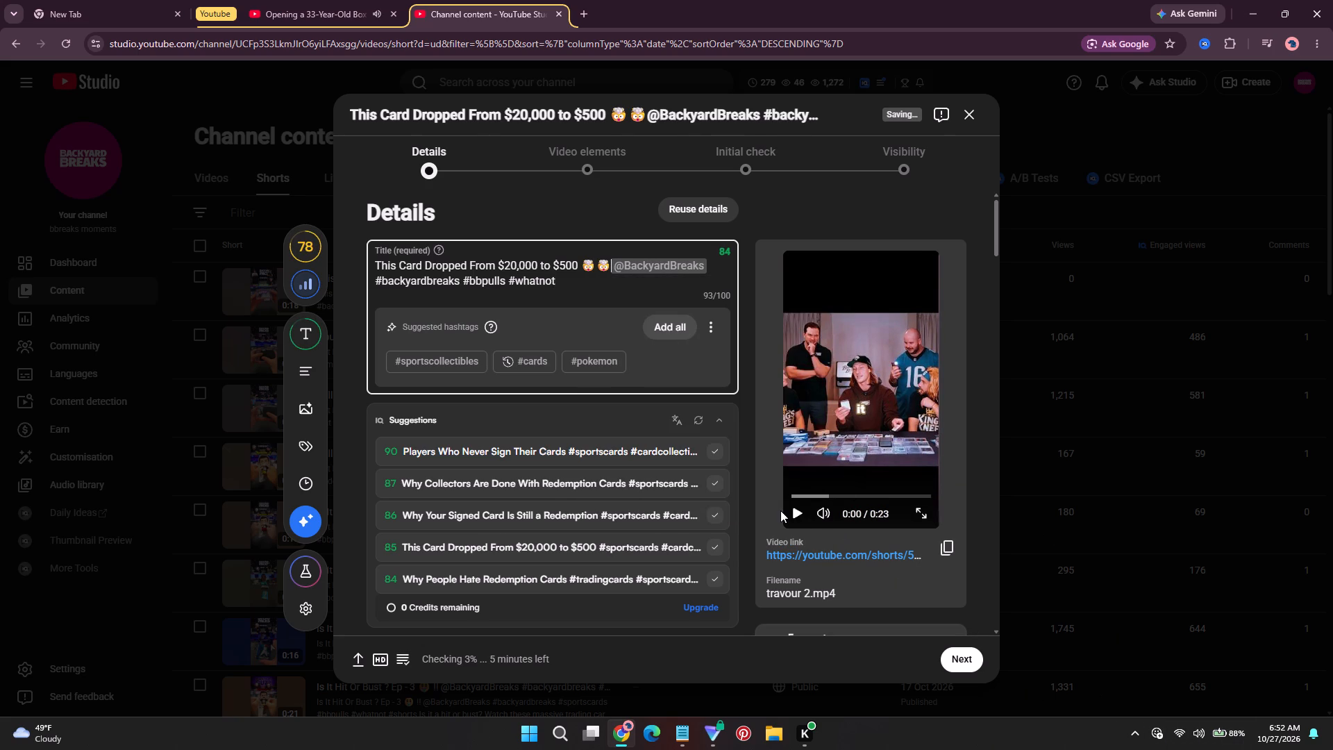
{"action": "key", "text": "BackSpace"}
{"action": "key", "text": "space"}
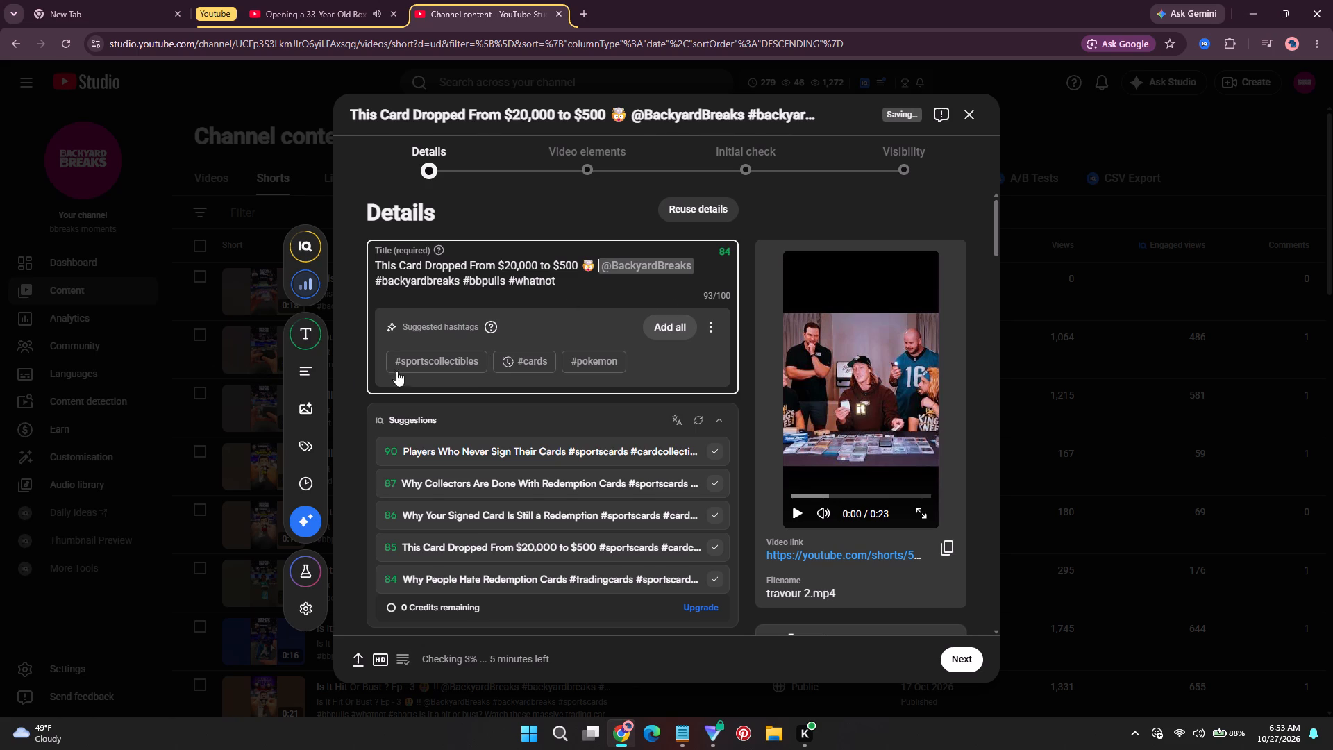
Fill the video description with the suggested text about why people hate redemption cards and trading card value.
{"action": "scroll", "coordinate": [337, 386], "scroll_direction": "down", "scroll_amount": 2}
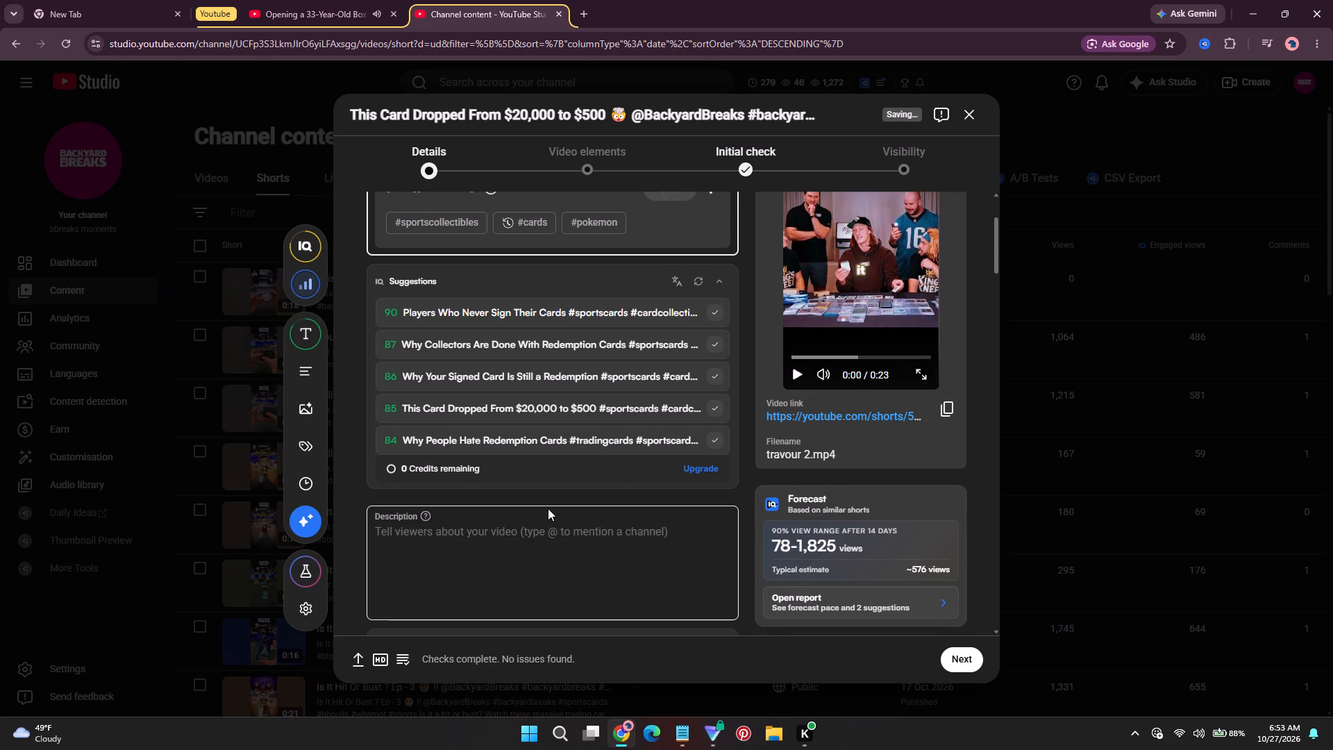
{"action": "scroll", "coordinate": [548, 501], "scroll_direction": "down", "scroll_amount": 2}
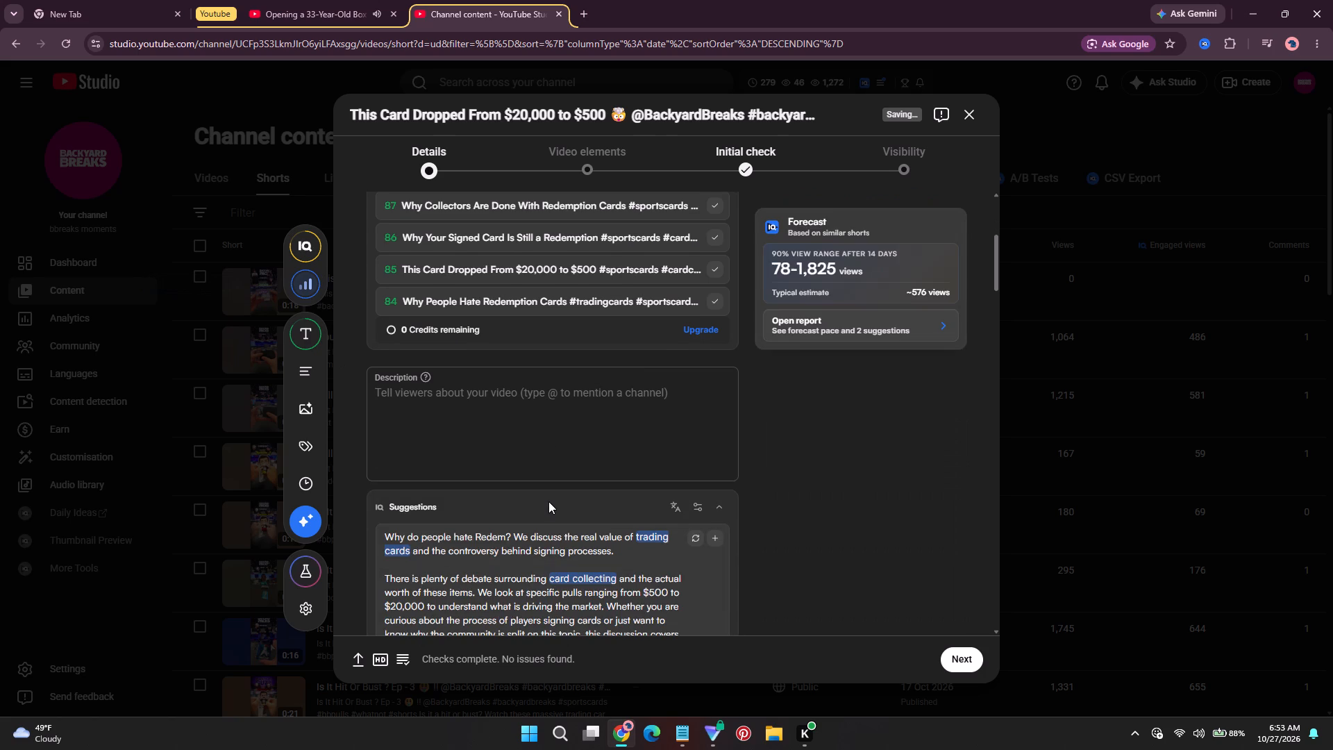
{"action": "scroll", "coordinate": [548, 501], "scroll_direction": "down", "scroll_amount": 2}
{"action": "left_click", "coordinate": [714, 401]}
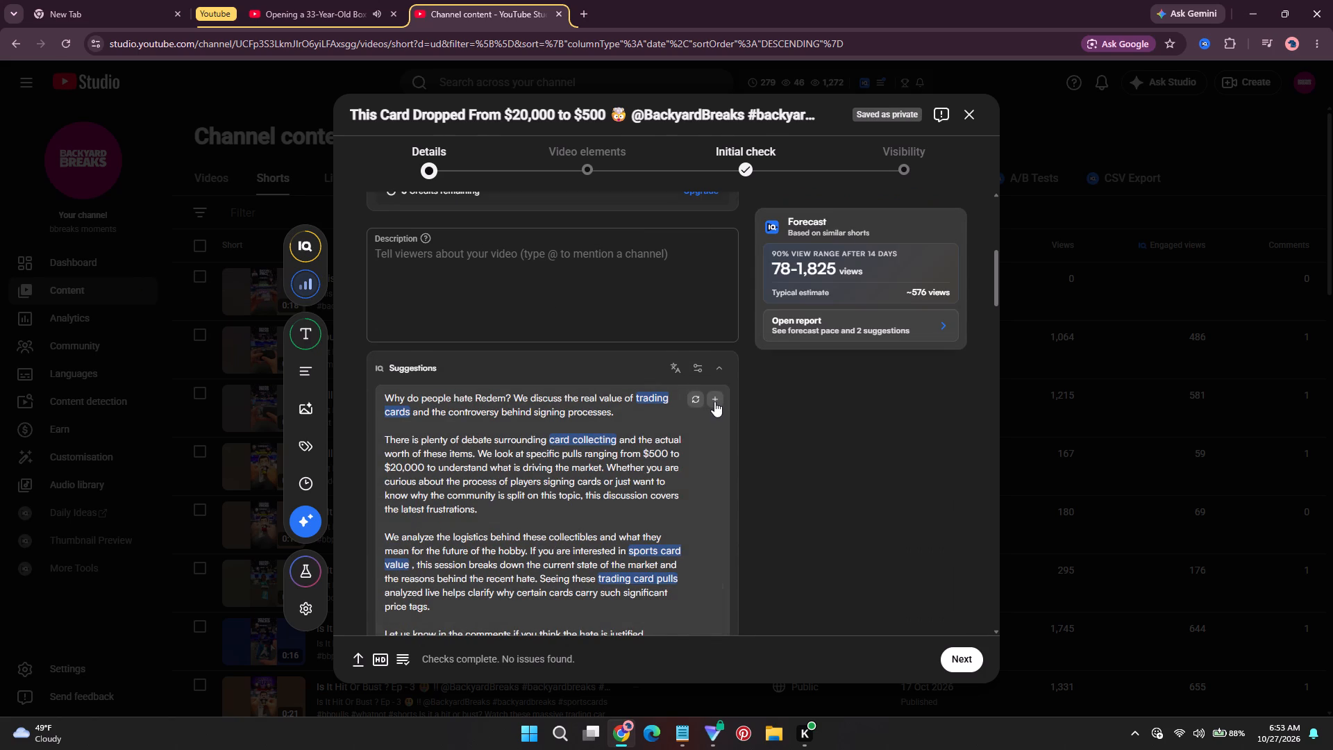
Set the video's audience to not made for kids.
{"action": "scroll", "coordinate": [580, 449], "scroll_direction": "down", "scroll_amount": 14}
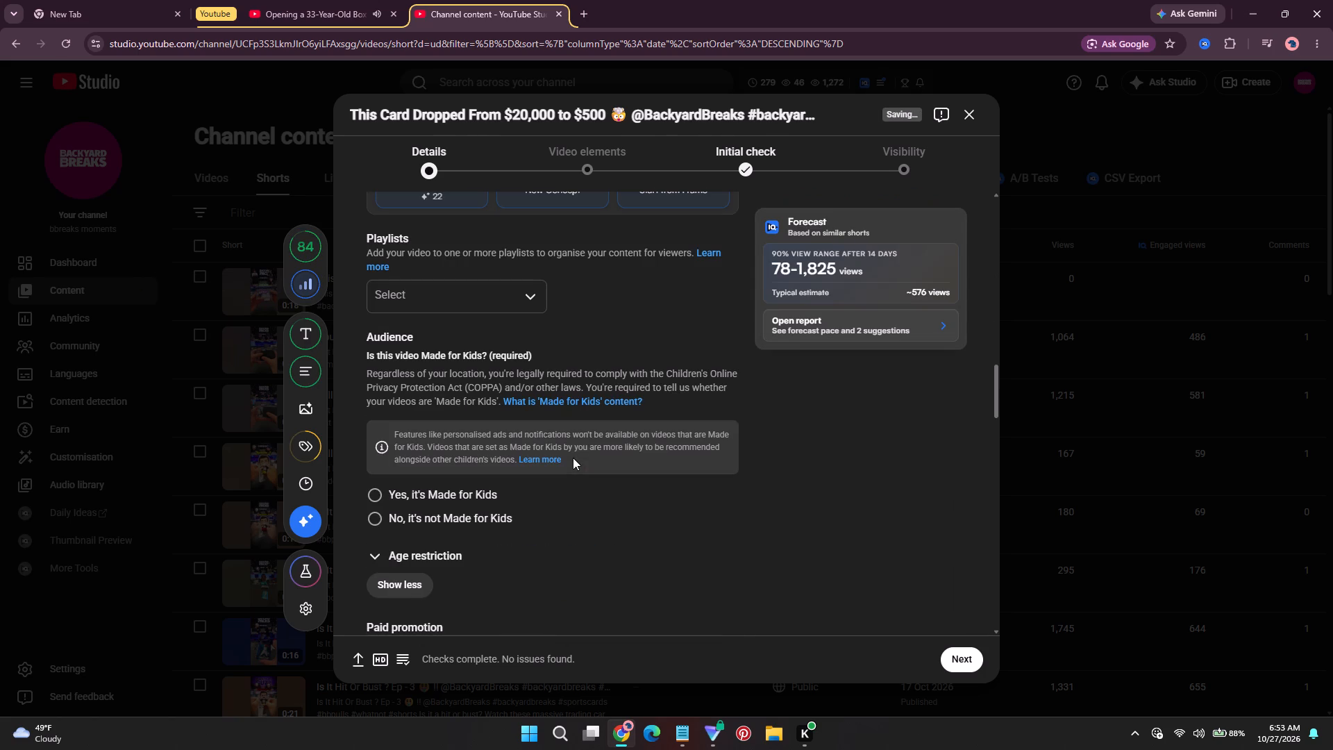
{"action": "left_click", "coordinate": [378, 521]}
Add the suggested tags "baseball cards", "sports cards" and "football cards" to the video.
{"action": "scroll", "coordinate": [504, 536], "scroll_direction": "down", "scroll_amount": 5}
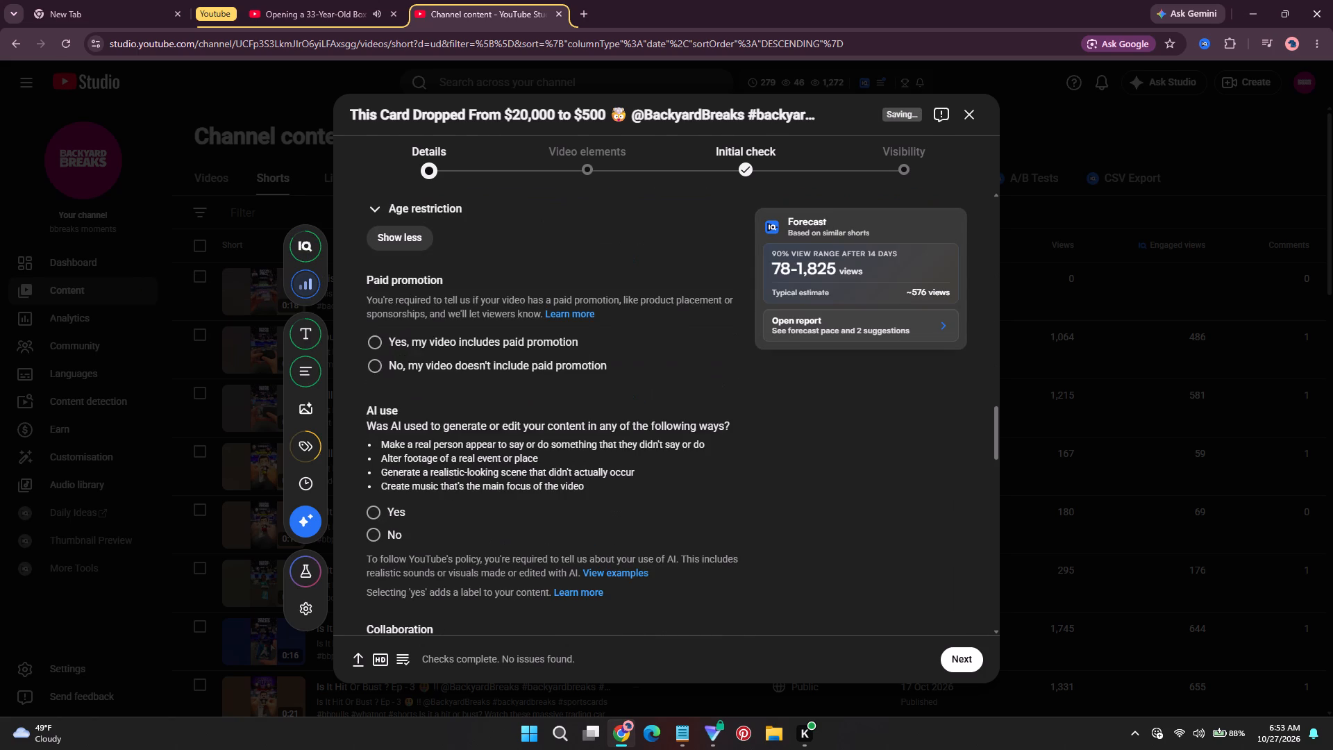
{"action": "scroll", "coordinate": [504, 536], "scroll_direction": "down", "scroll_amount": 8}
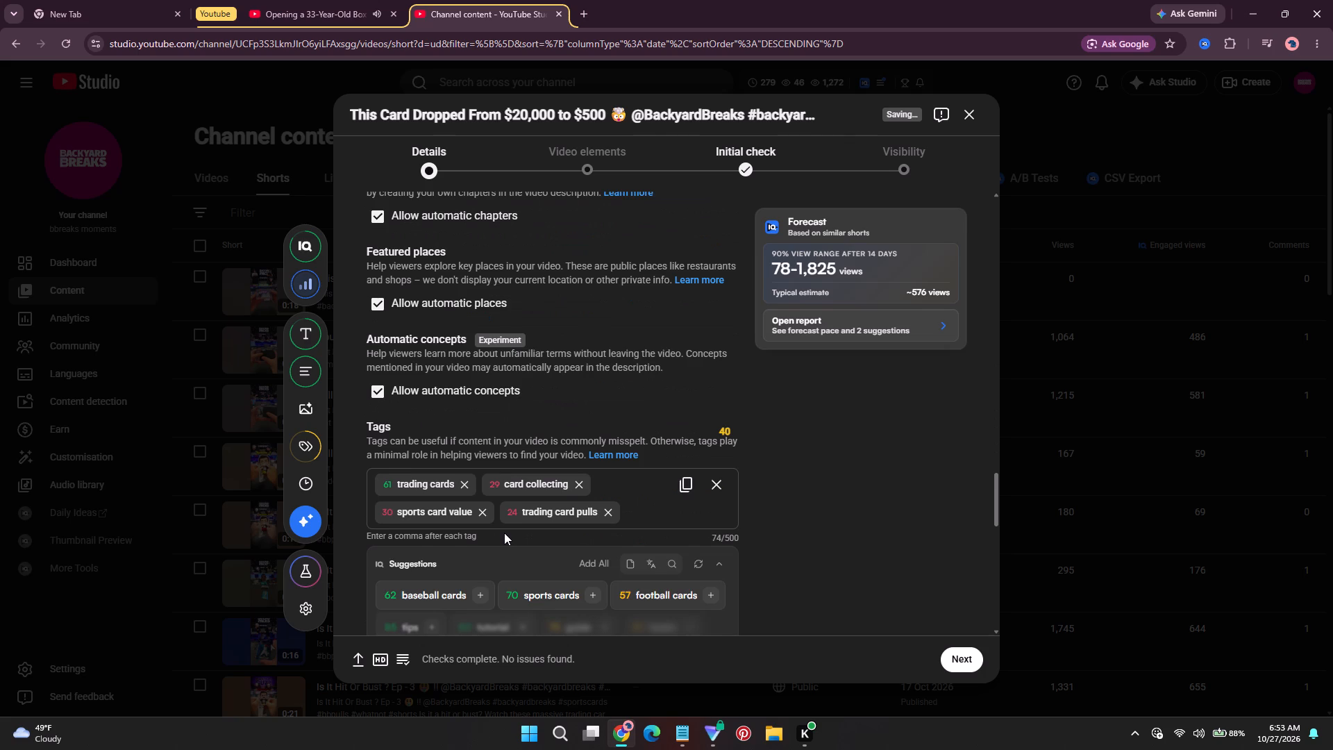
{"action": "scroll", "coordinate": [504, 533], "scroll_direction": "down", "scroll_amount": 3}
{"action": "left_click", "coordinate": [482, 389]}
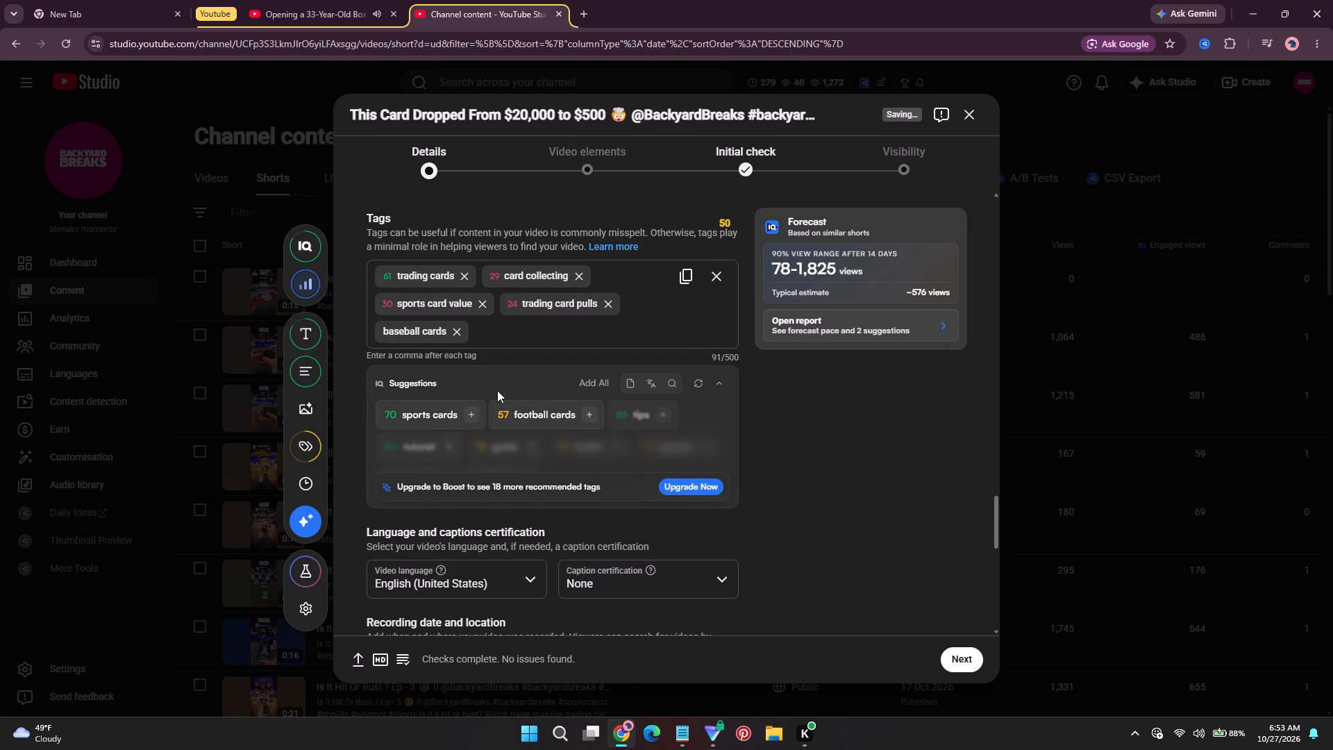
{"action": "left_click", "coordinate": [465, 410]}
{"action": "left_click", "coordinate": [470, 414]}
Look up "travour" as a tag and add the suggestion "trevor lawrence".
{"action": "left_click", "coordinate": [591, 362]}
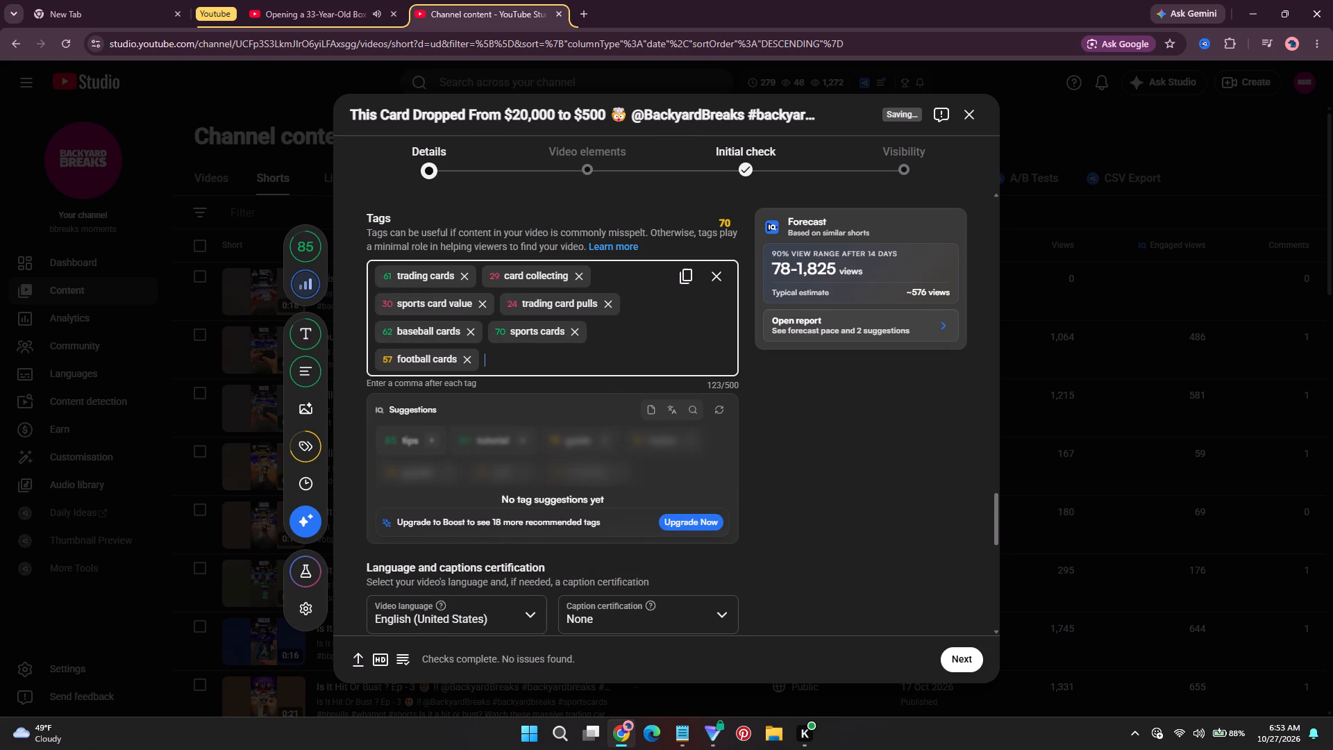
{"action": "type", "text": "tra"}
{"action": "type", "text": "vour"}
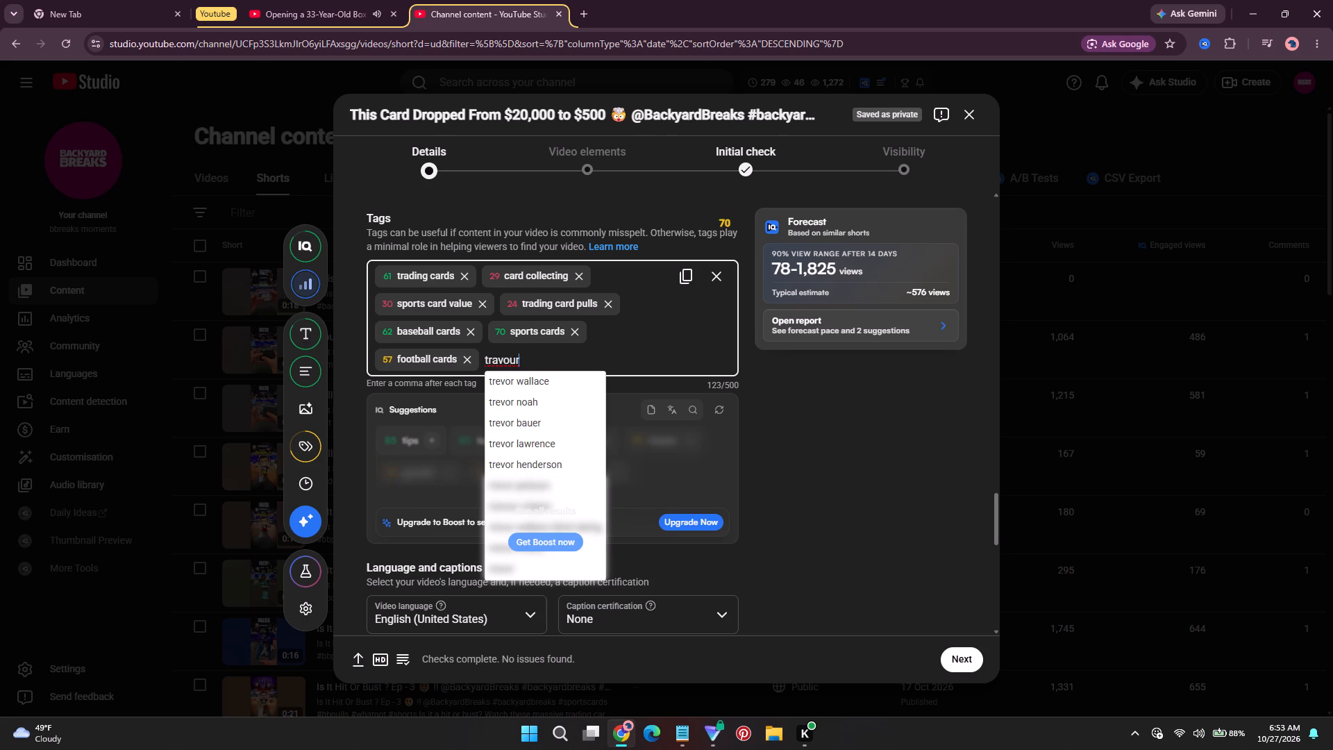
{"action": "left_click", "coordinate": [538, 440]}
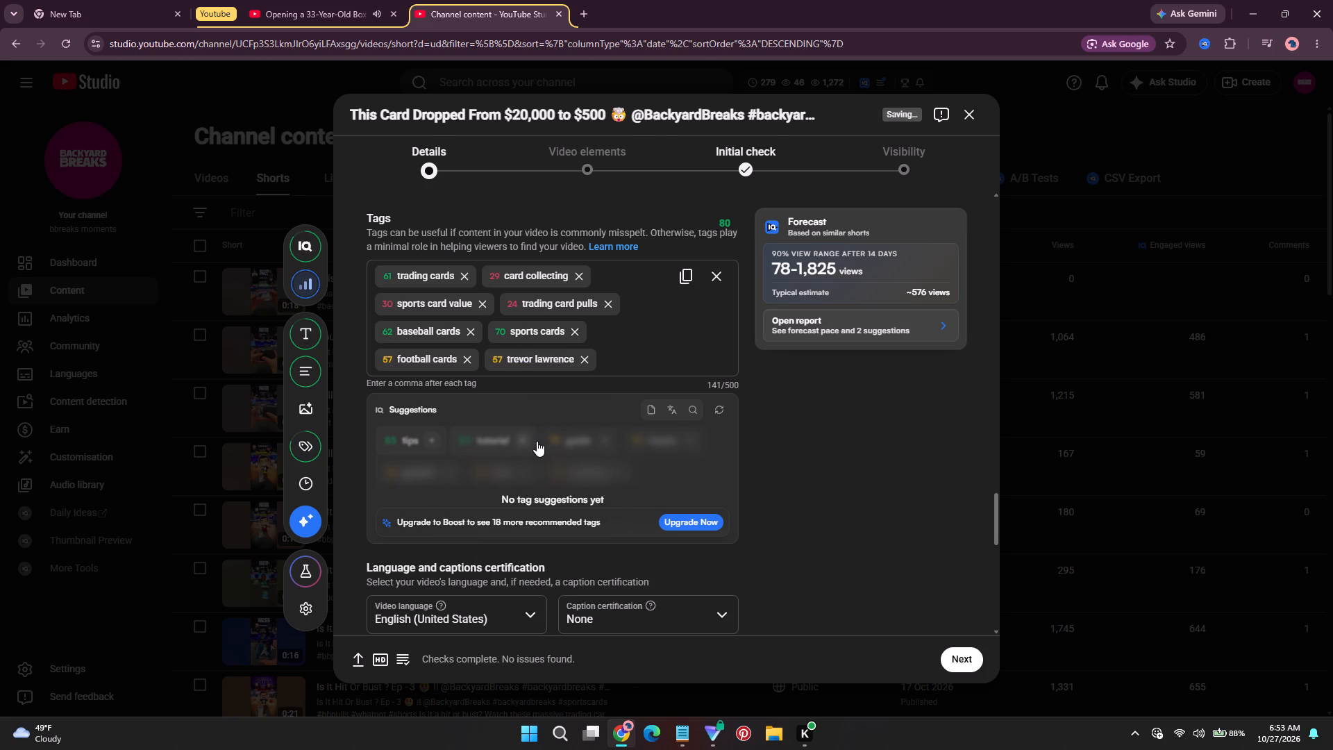
Search for "wash" as the video location and set it to Washington D.C.
{"action": "scroll", "coordinate": [570, 476], "scroll_direction": "down", "scroll_amount": 3}
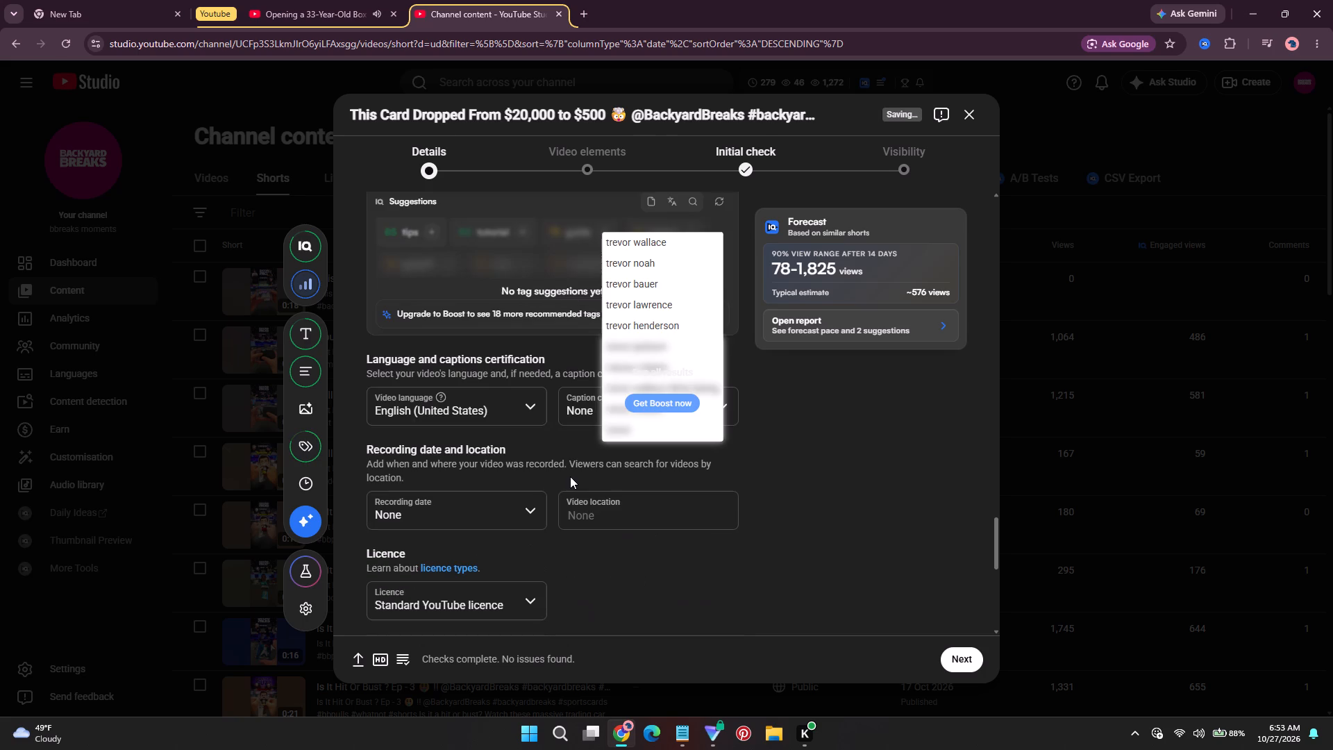
{"action": "left_click", "coordinate": [637, 506]}
{"action": "type", "text": "whas"}
{"action": "key", "text": "BackSpace"}
{"action": "key", "text": "BackSpace"}
{"action": "key", "text": "BackSpace"}
{"action": "type", "text": "ash"}
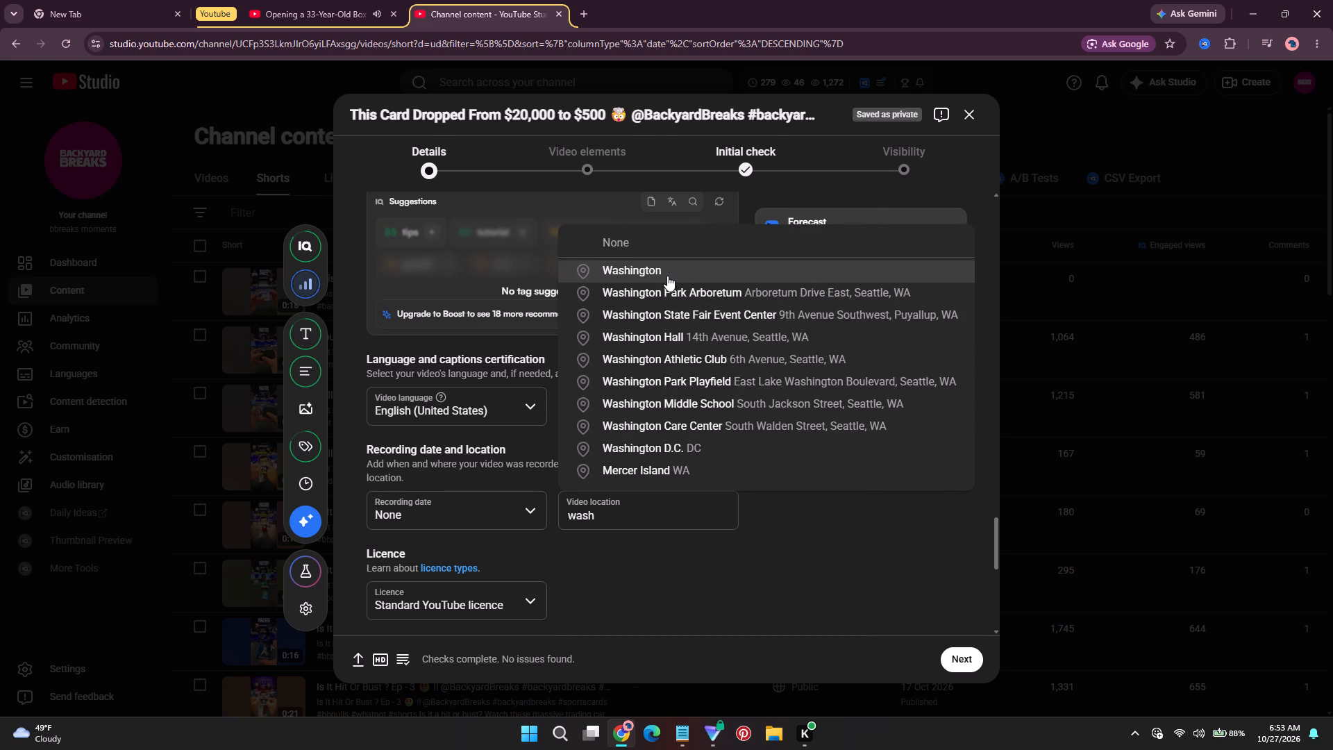
{"action": "left_click", "coordinate": [697, 448]}
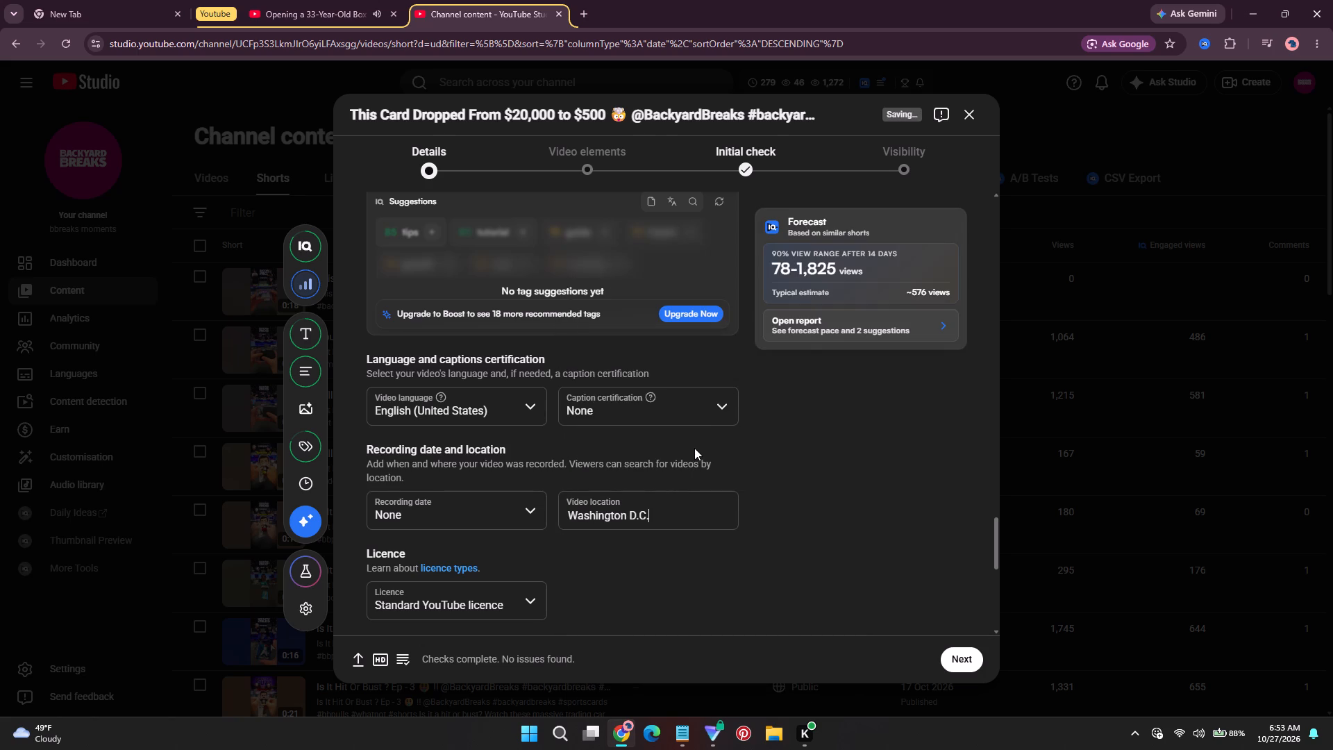
Finish the details and set the "Is this the rarest card in Topps..." Short as the related video.
{"action": "scroll", "coordinate": [505, 590], "scroll_direction": "down", "scroll_amount": 2}
{"action": "scroll", "coordinate": [474, 524], "scroll_direction": "down", "scroll_amount": 3}
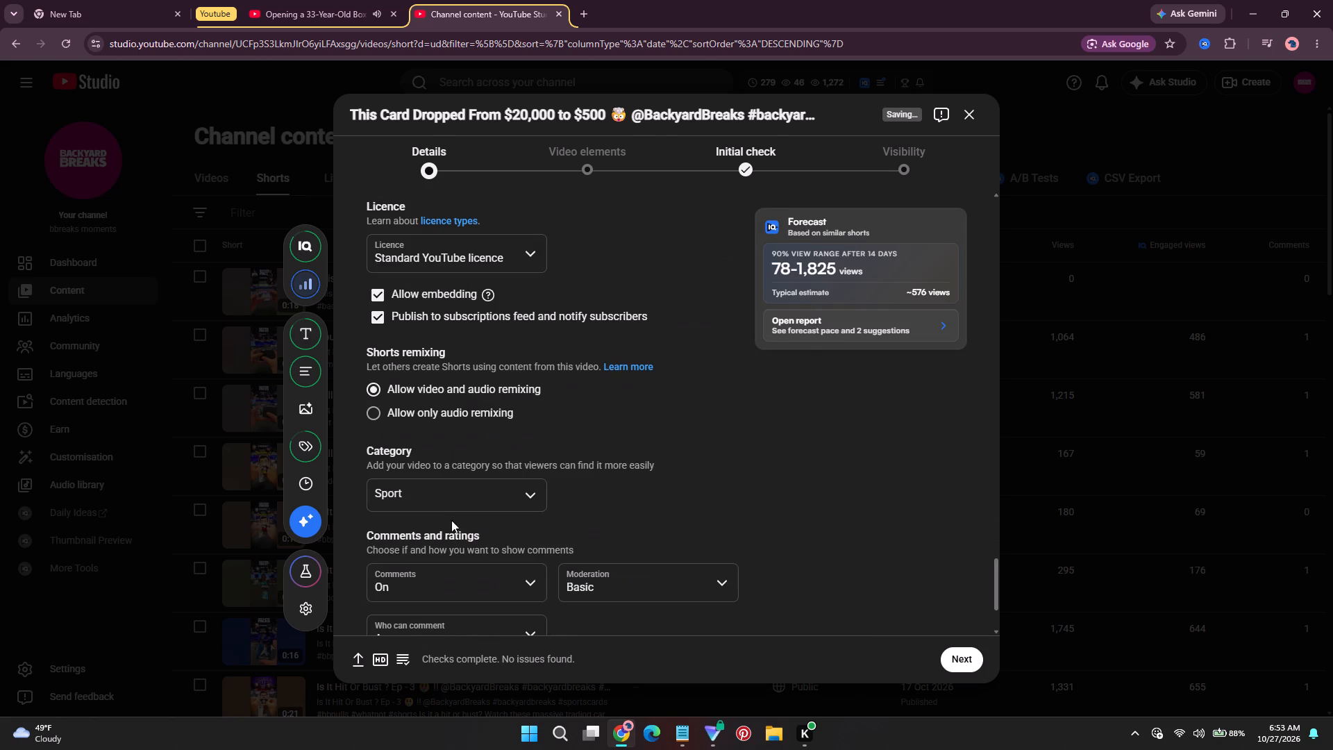
{"action": "scroll", "coordinate": [466, 519], "scroll_direction": "down", "scroll_amount": 2}
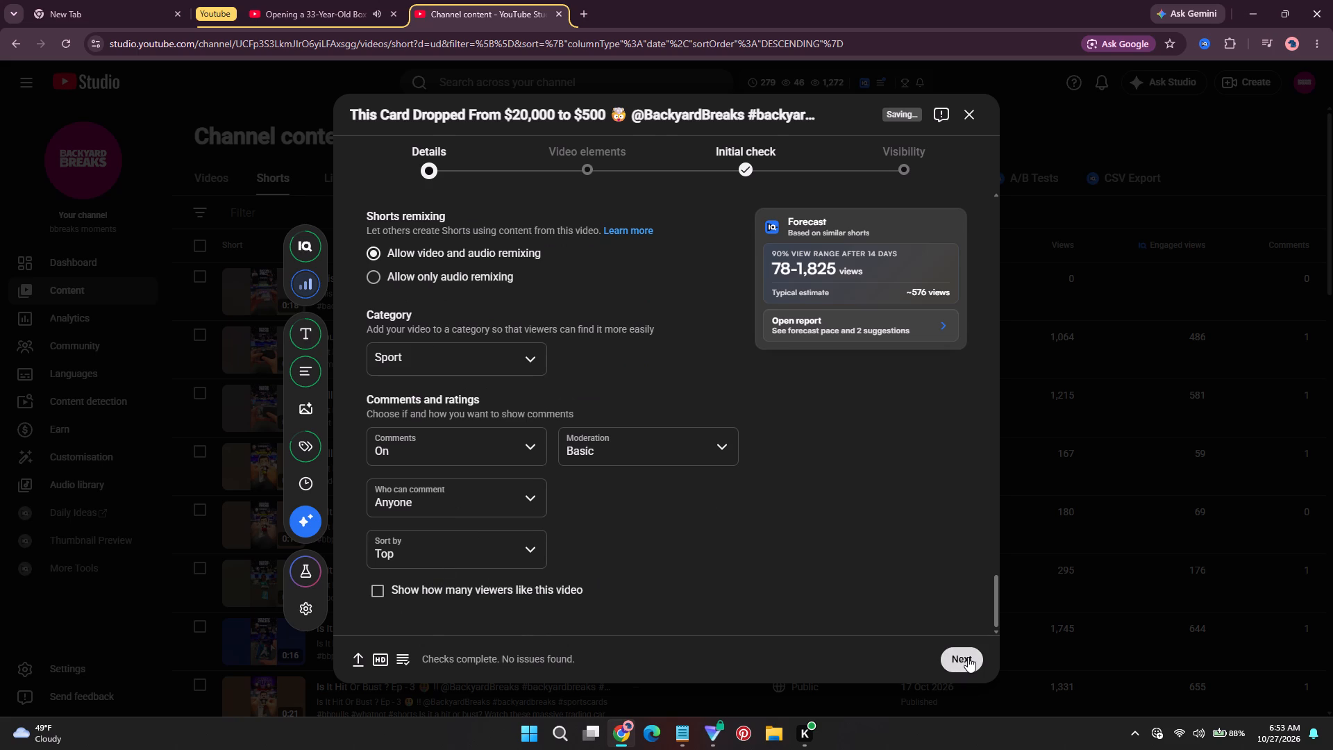
{"action": "left_click", "coordinate": [968, 657]}
{"action": "left_click", "coordinate": [932, 284]}
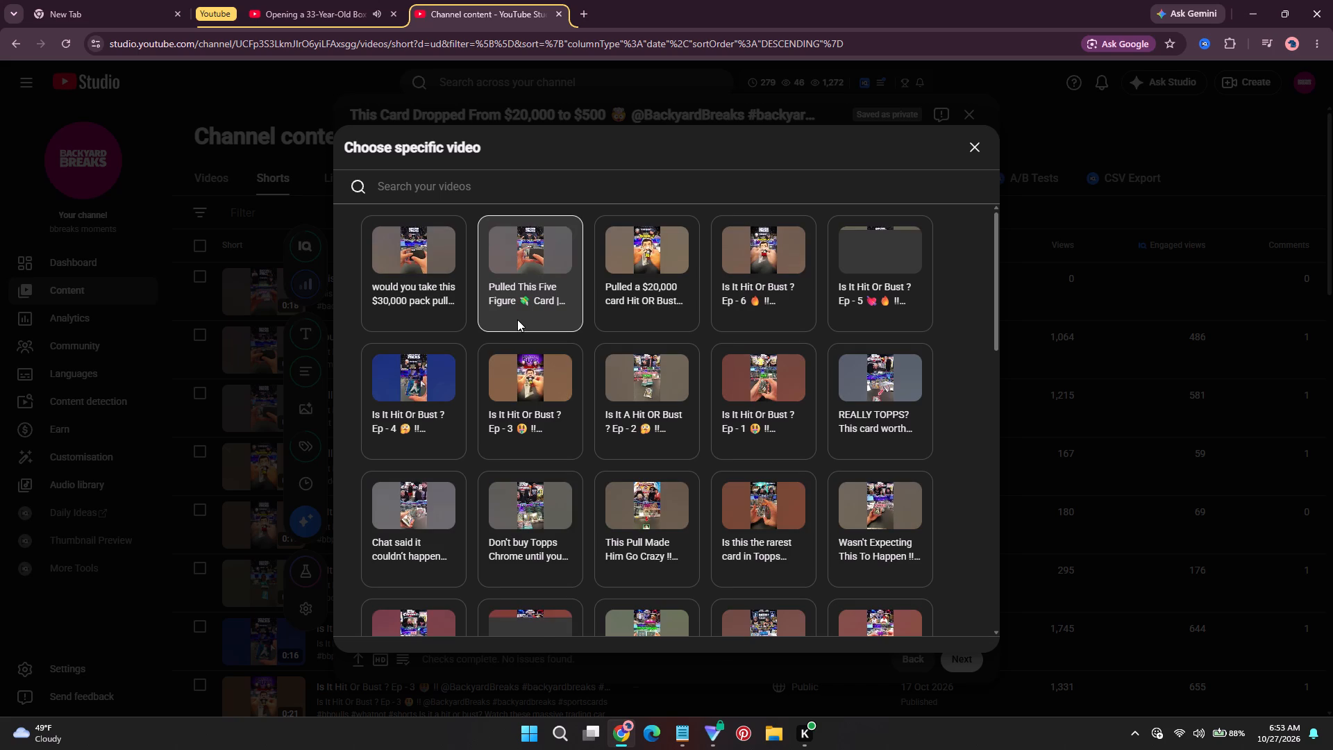
{"action": "left_click", "coordinate": [759, 555]}
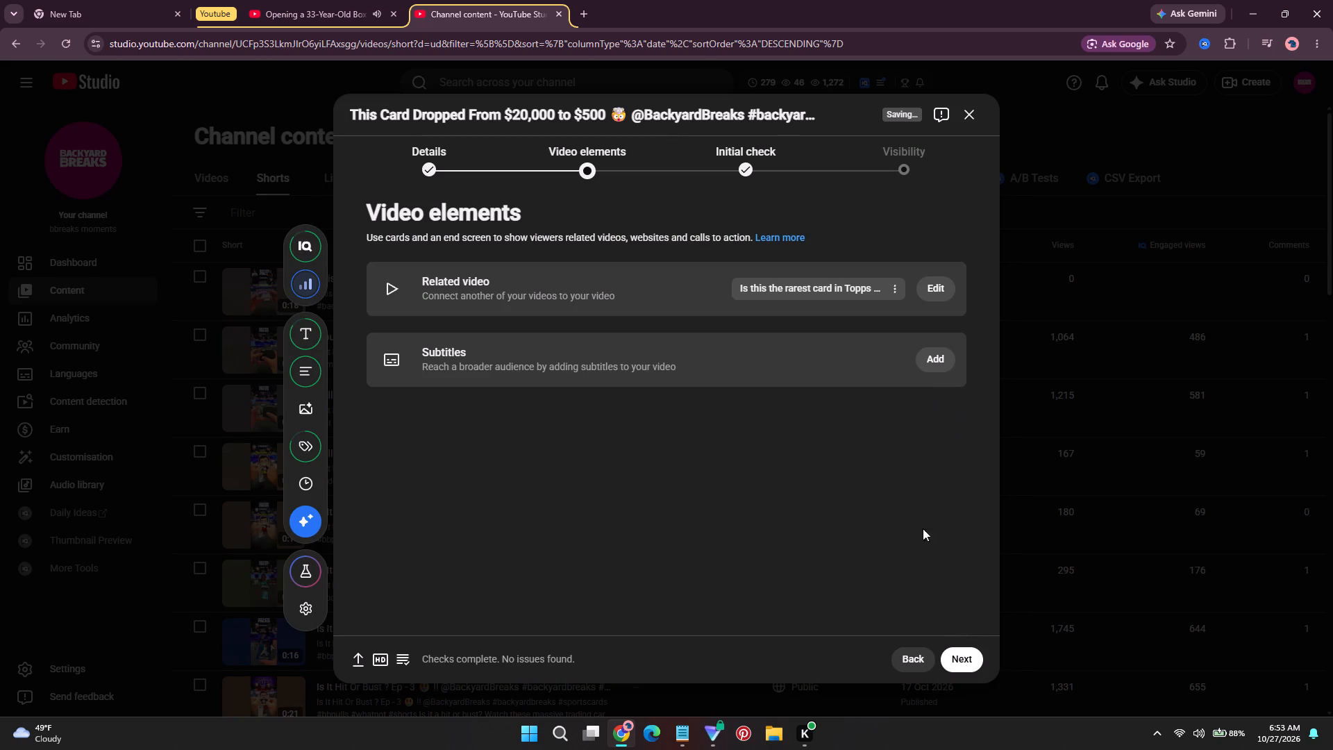
Proceed to the visibility settings and schedule the video as public on 27 Oct 2026.
{"action": "left_click", "coordinate": [966, 662]}
{"action": "left_click", "coordinate": [966, 661]}
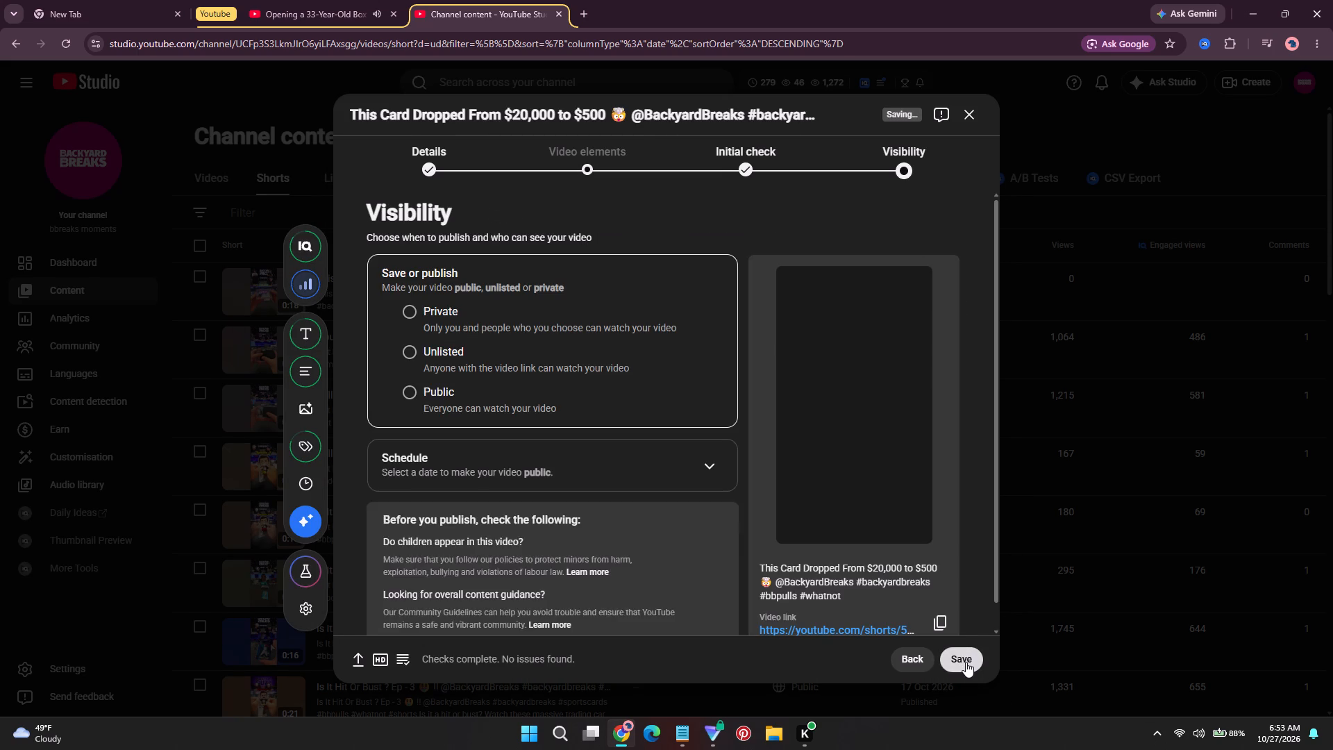
{"action": "left_click", "coordinate": [520, 475]}
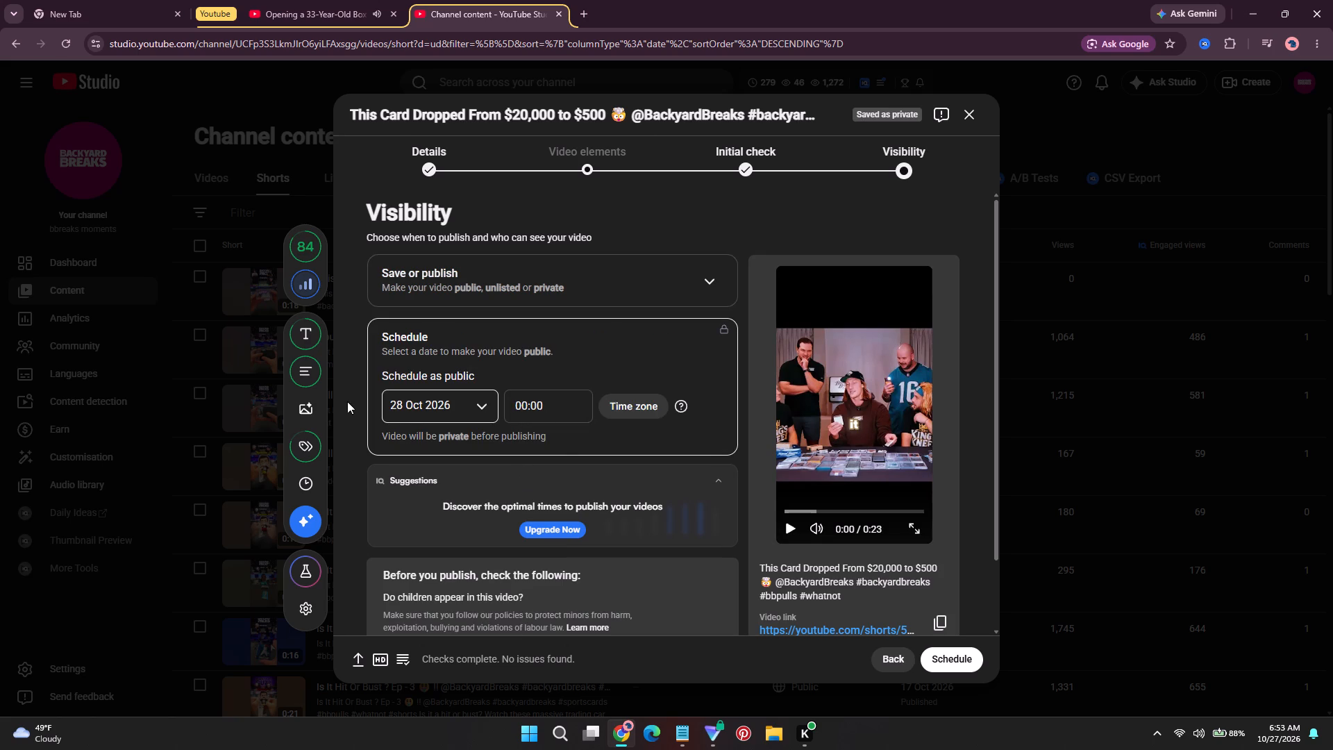
{"action": "left_click", "coordinate": [439, 399]}
{"action": "left_click", "coordinate": [428, 557]}
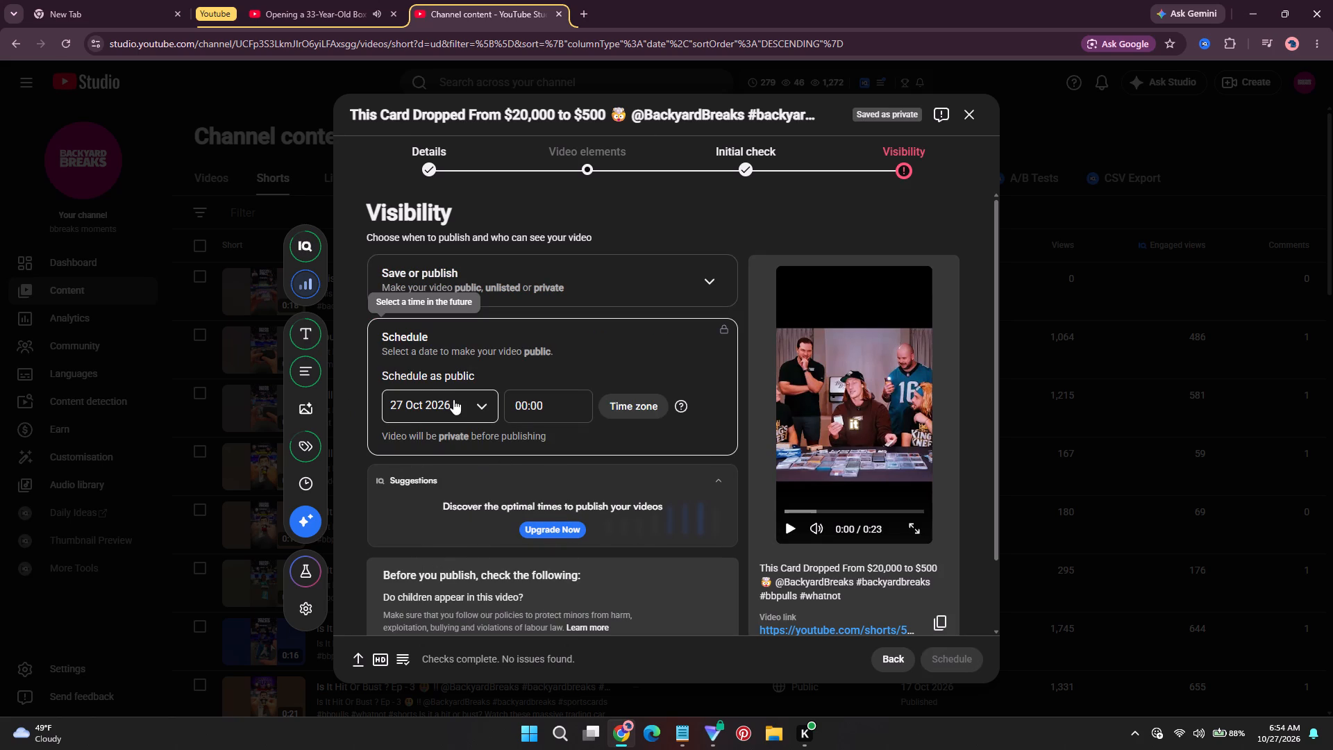
{"action": "left_click", "coordinate": [427, 401]}
{"action": "left_click", "coordinate": [424, 559]}
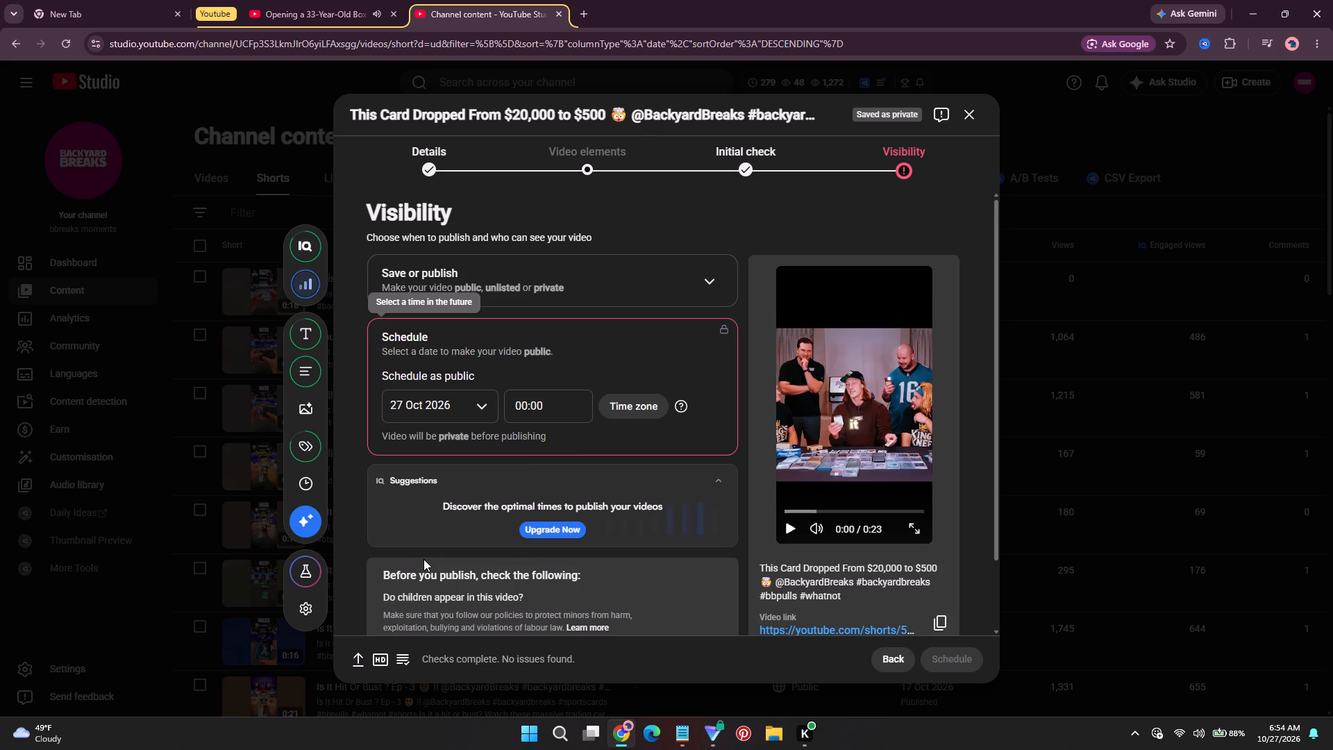
Set the scheduled publishing time to 13:45.
{"action": "left_click", "coordinate": [572, 402]}
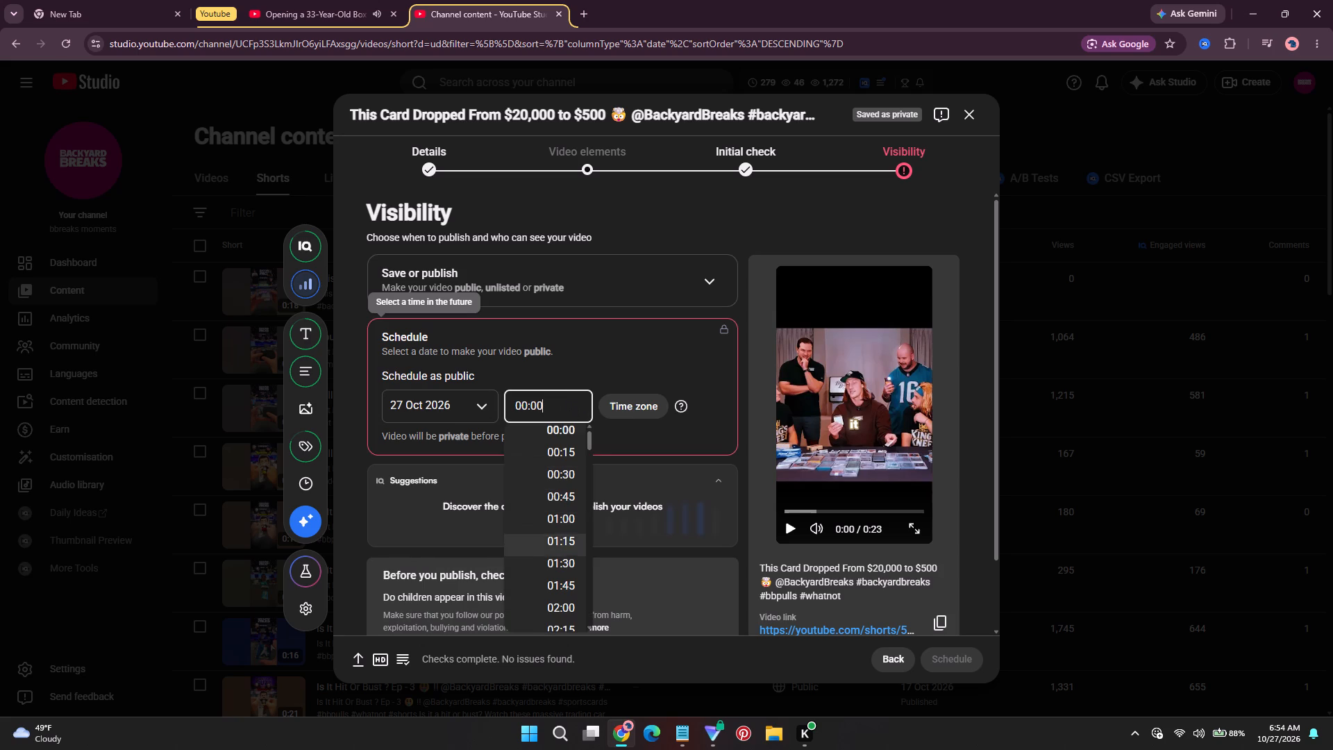
{"action": "scroll", "coordinate": [562, 542], "scroll_direction": "down", "scroll_amount": 5}
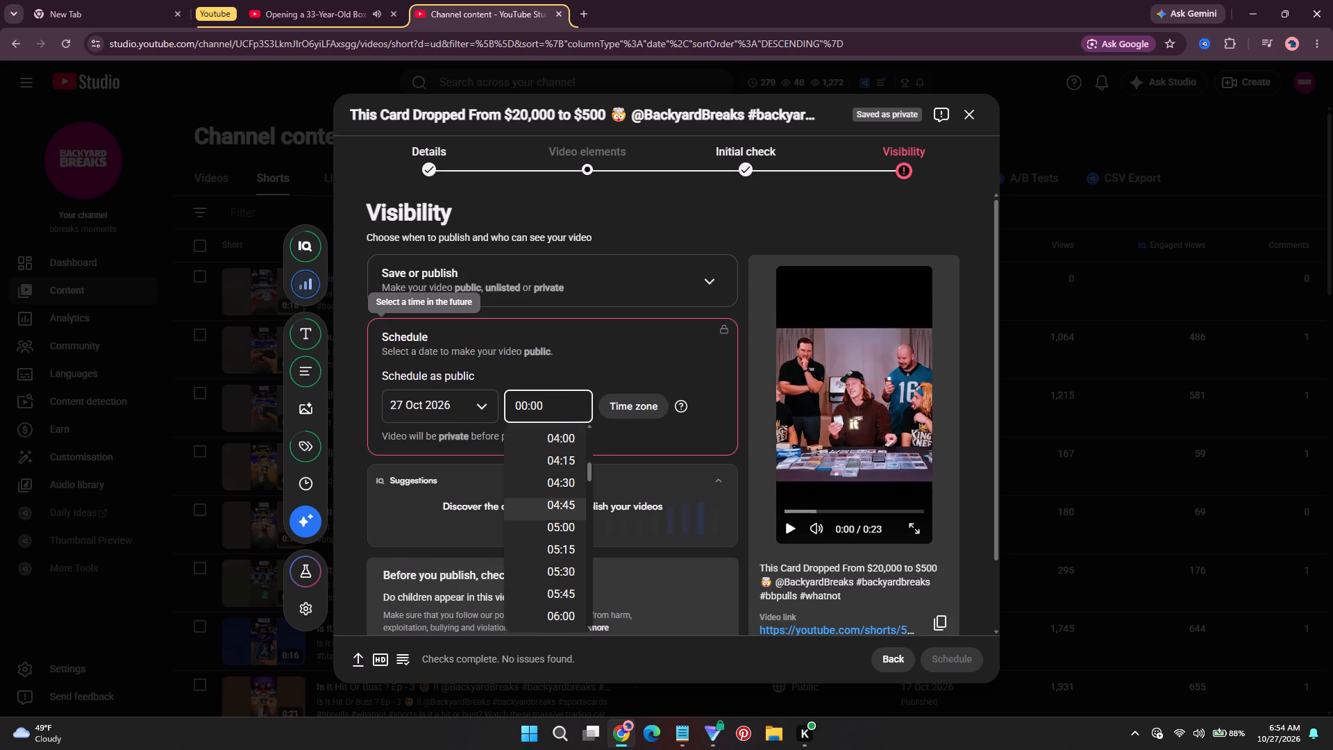
{"action": "left_click", "coordinate": [560, 501]}
{"action": "left_click", "coordinate": [556, 402]}
{"action": "scroll", "coordinate": [565, 512], "scroll_direction": "down", "scroll_amount": 4}
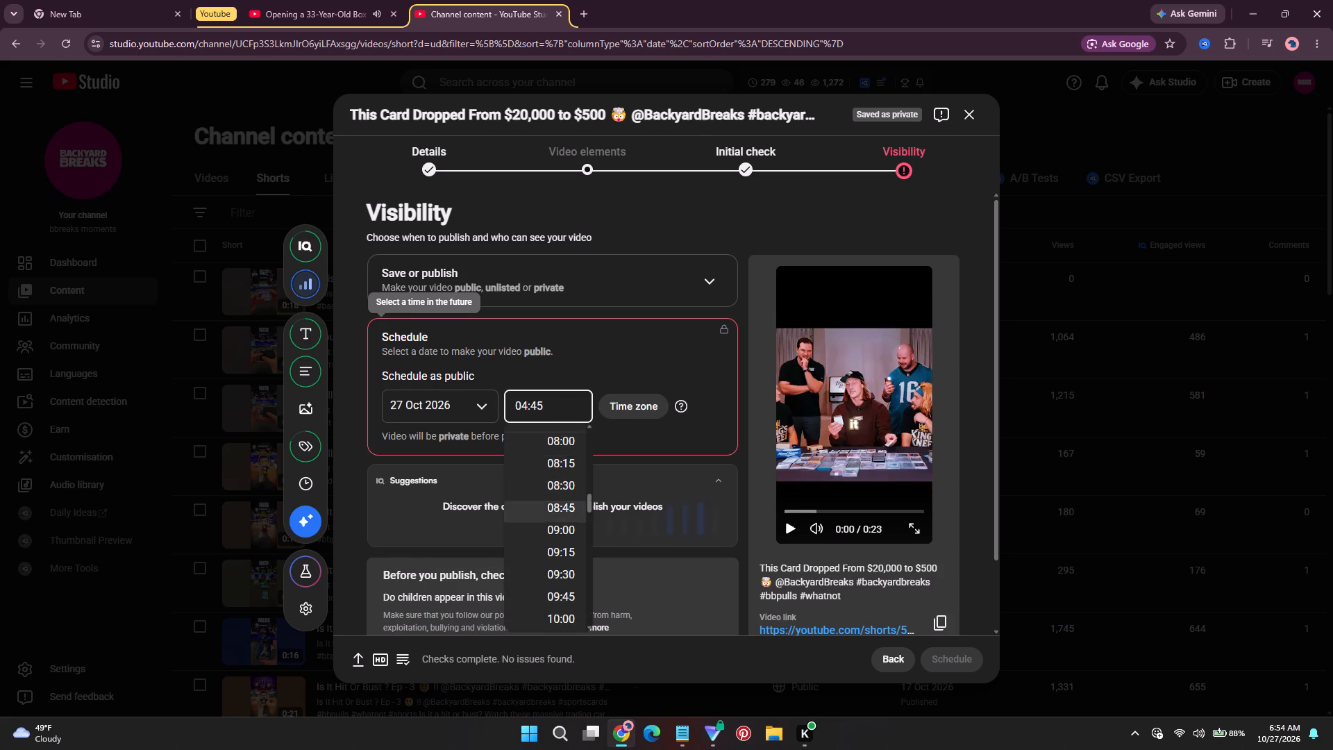
{"action": "scroll", "coordinate": [564, 511], "scroll_direction": "down", "scroll_amount": 8}
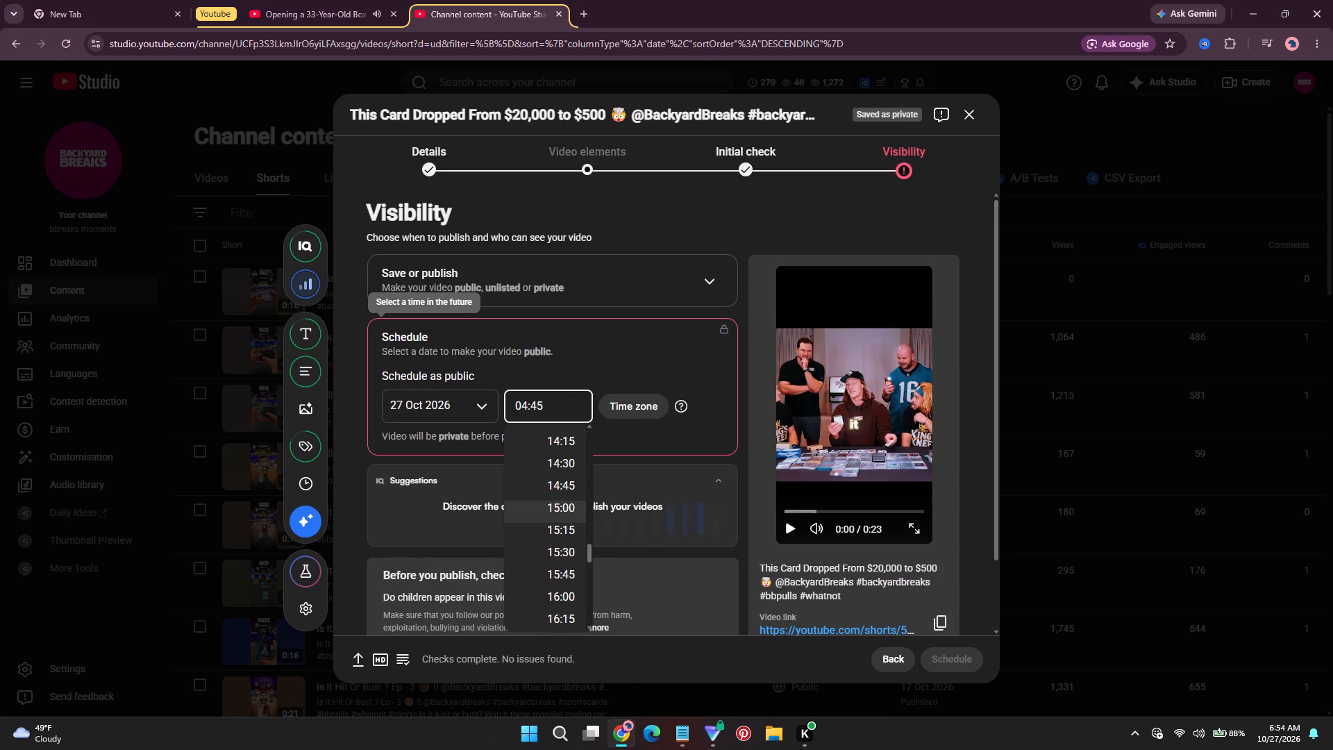
{"action": "scroll", "coordinate": [562, 502], "scroll_direction": "up", "scroll_amount": 3}
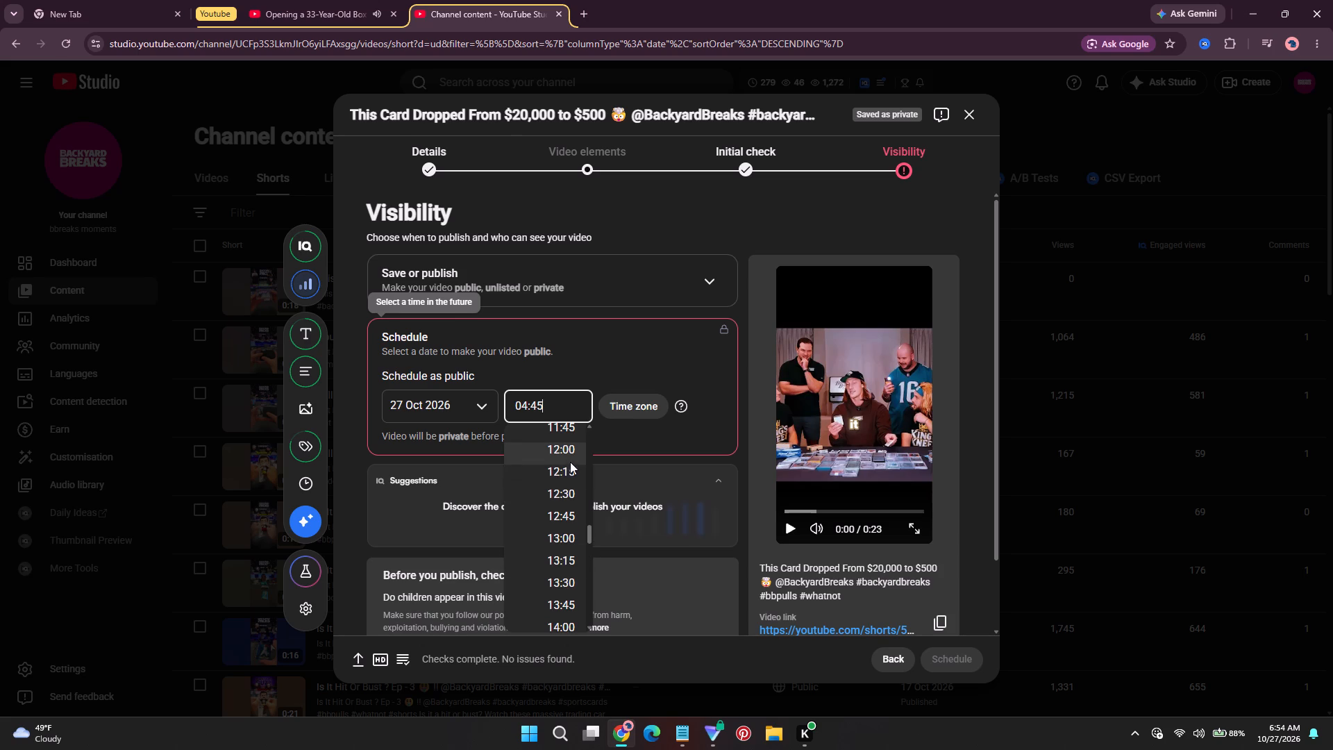
{"action": "scroll", "coordinate": [566, 556], "scroll_direction": "down", "scroll_amount": 1}
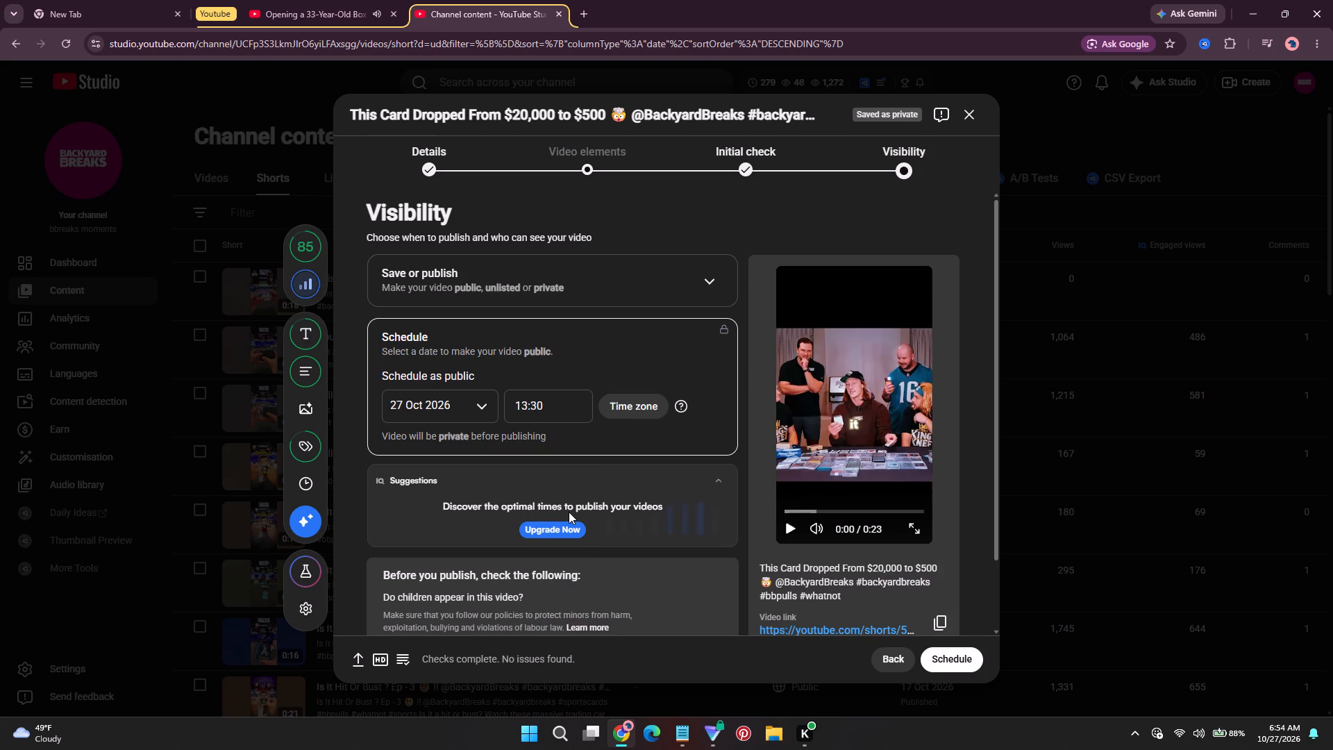
{"action": "left_click", "coordinate": [521, 409]}
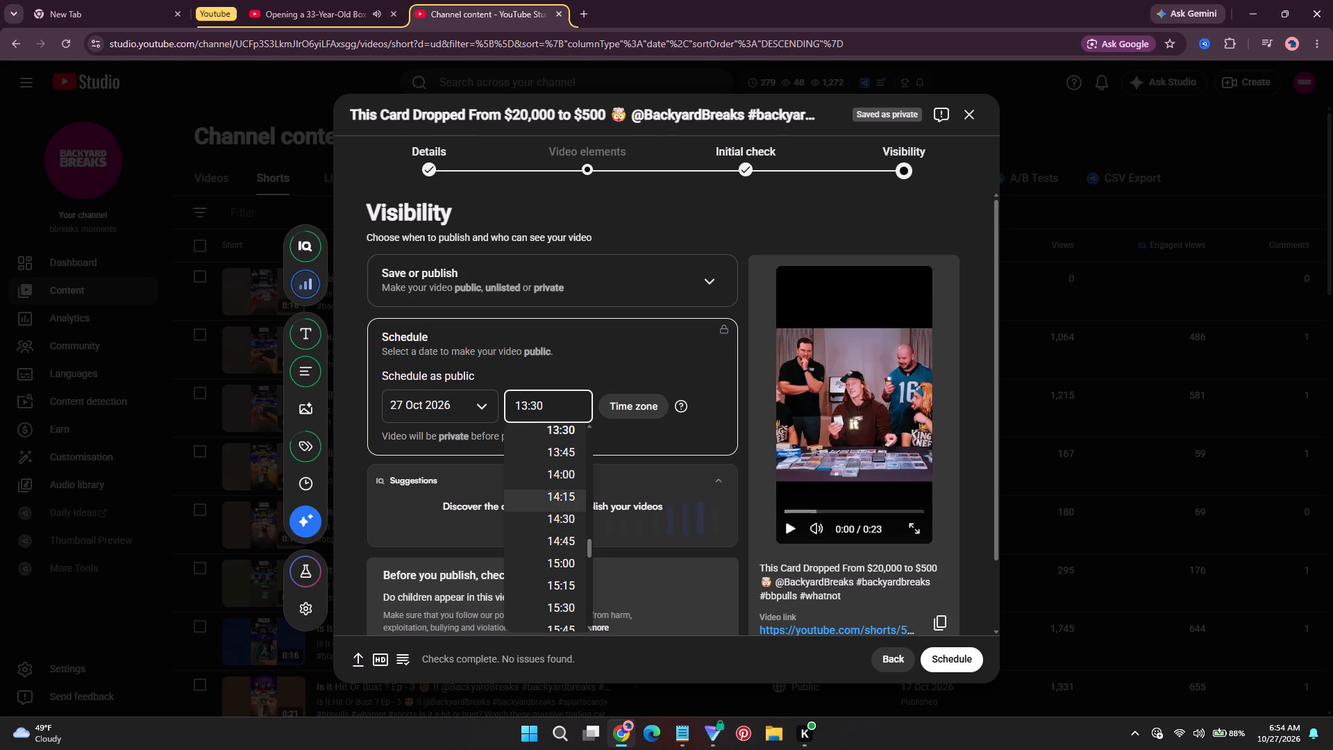
{"action": "left_click", "coordinate": [569, 458]}
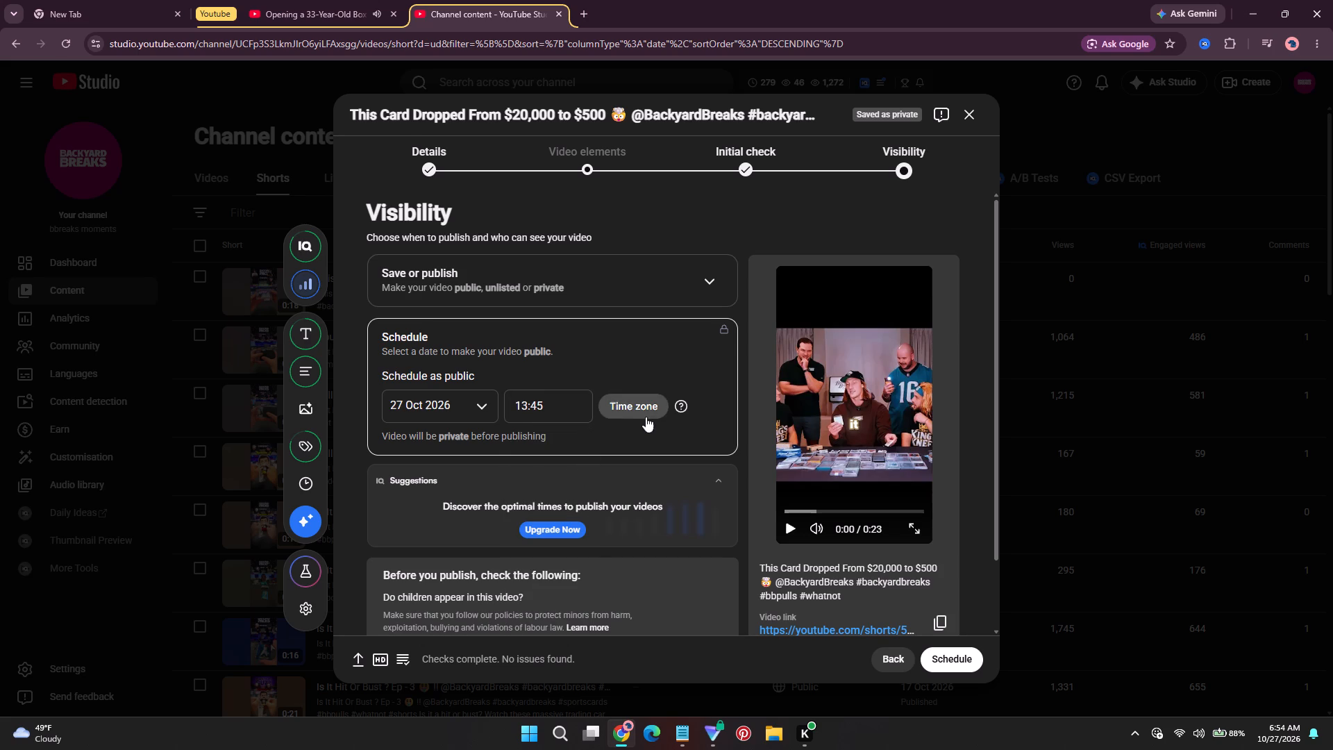
Set the schedule's time zone to the "(GMT-0700) Lo..." option.
{"action": "left_click", "coordinate": [644, 411]}
{"action": "left_click", "coordinate": [703, 74]}
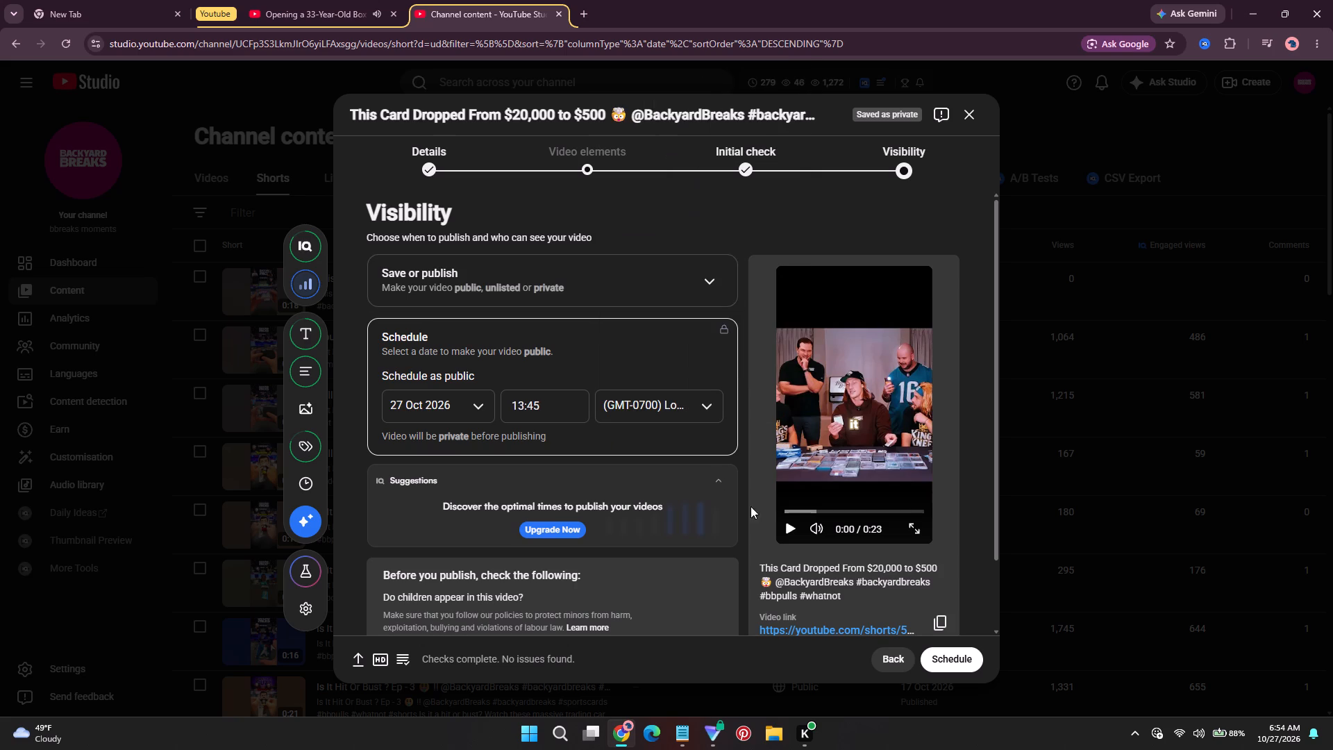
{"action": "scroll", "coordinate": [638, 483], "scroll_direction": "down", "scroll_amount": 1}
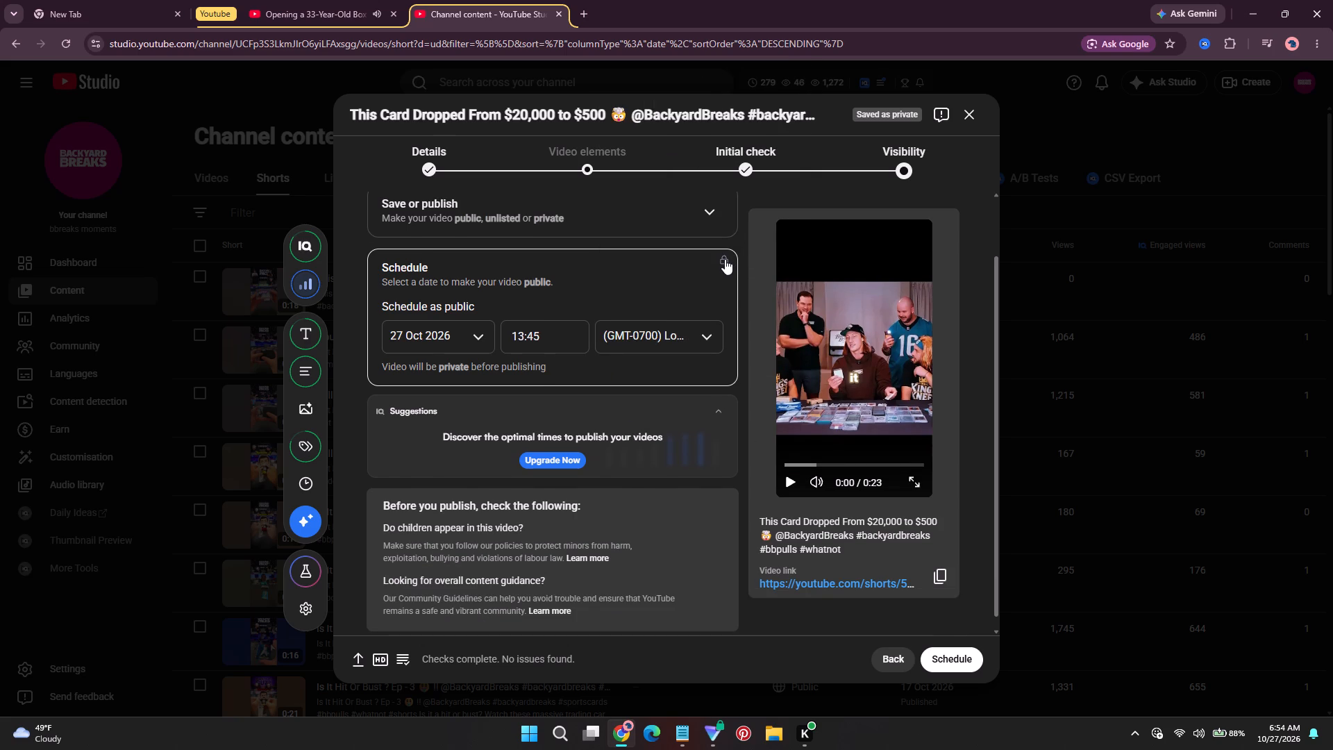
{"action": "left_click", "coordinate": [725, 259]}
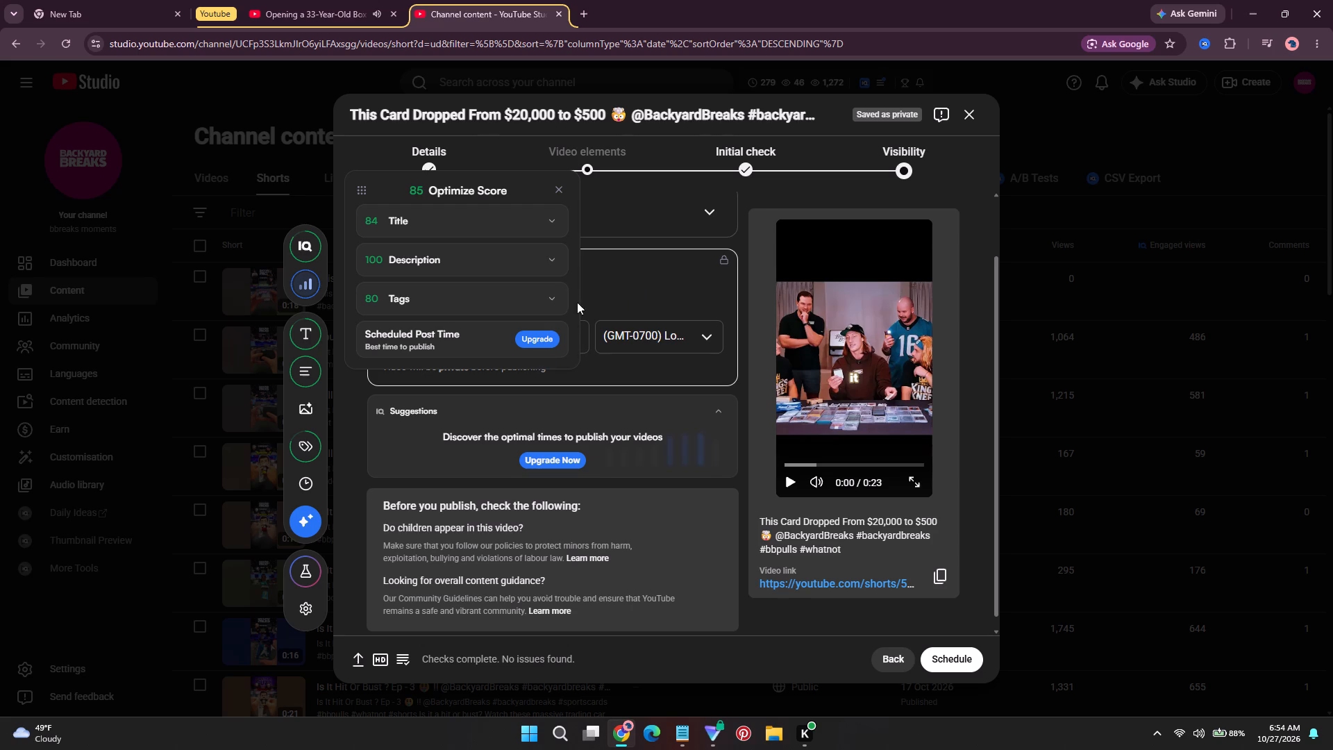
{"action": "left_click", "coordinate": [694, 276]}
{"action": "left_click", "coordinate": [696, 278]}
Dismiss the Optimize Score overlay and schedule the "This Card Dropped From $20,000 to $500" Short with the chosen settings.
{"action": "left_click", "coordinate": [557, 191]}
{"action": "scroll", "coordinate": [664, 438], "scroll_direction": "down", "scroll_amount": 6}
{"action": "left_click", "coordinate": [952, 654]}
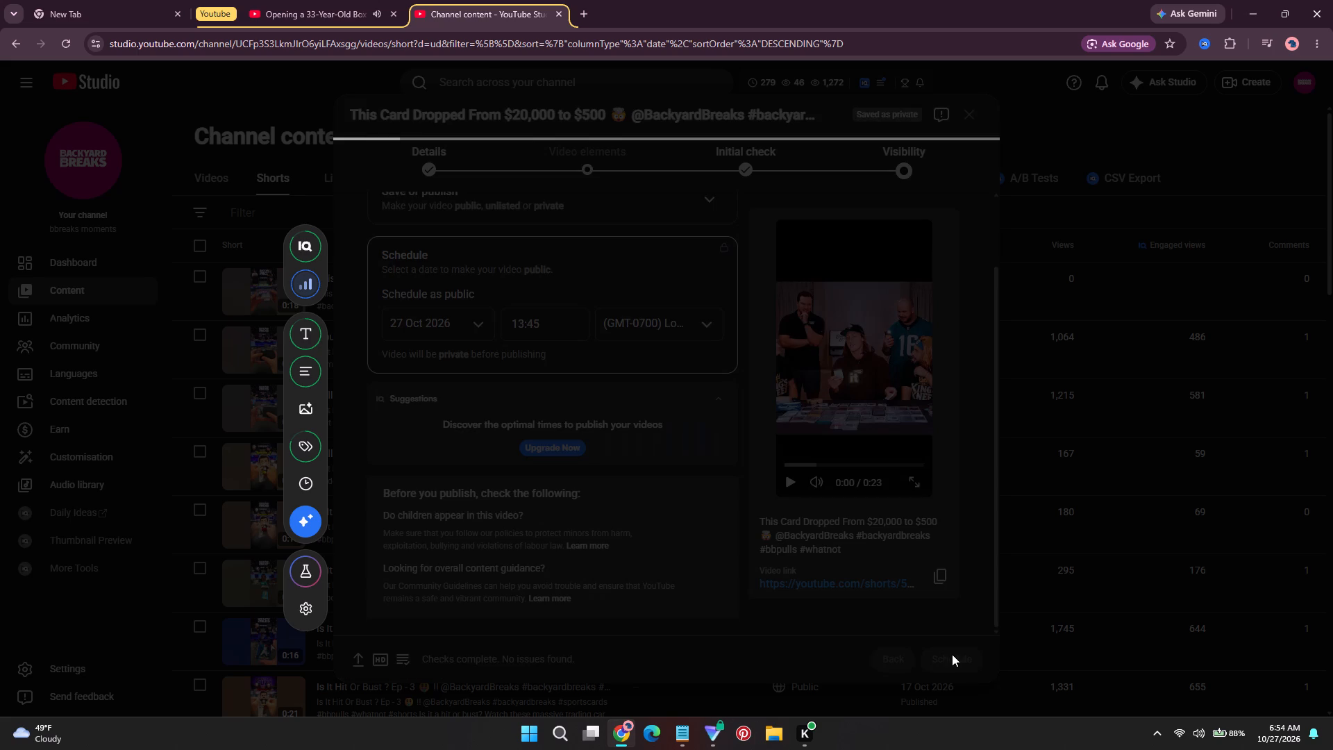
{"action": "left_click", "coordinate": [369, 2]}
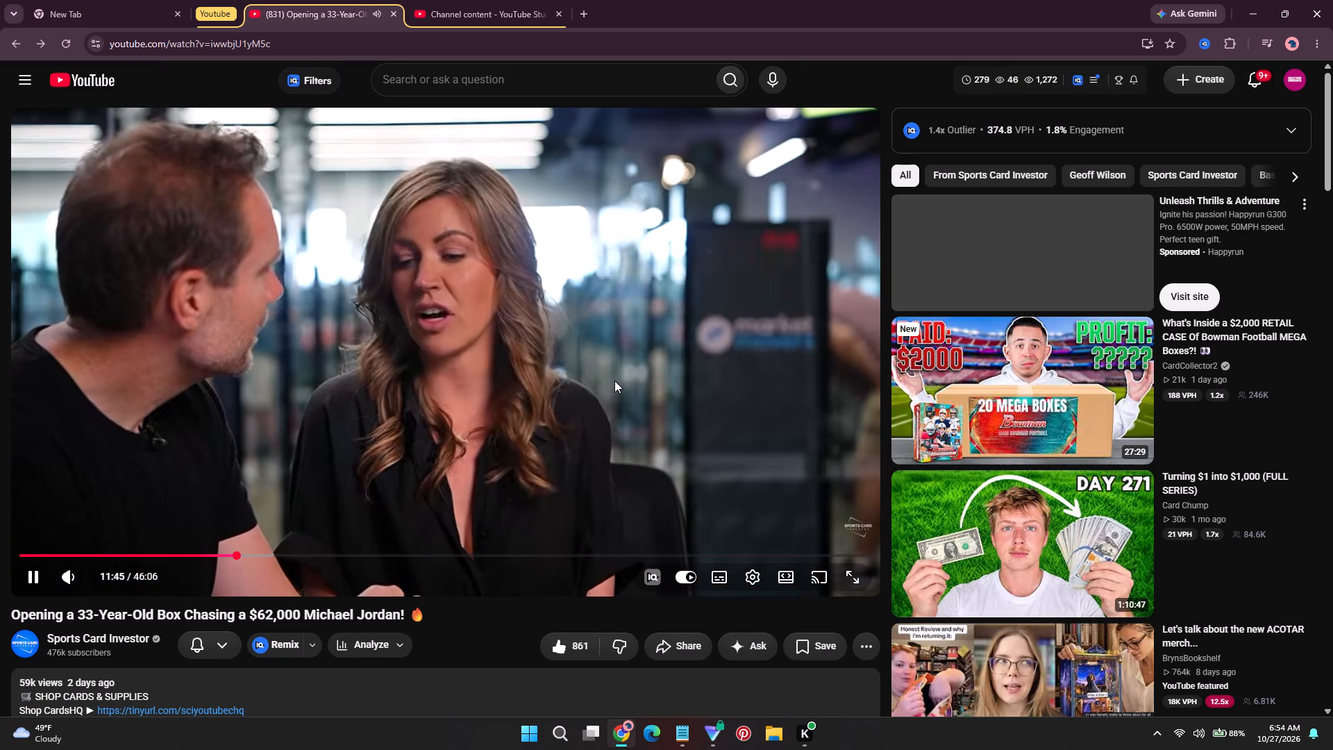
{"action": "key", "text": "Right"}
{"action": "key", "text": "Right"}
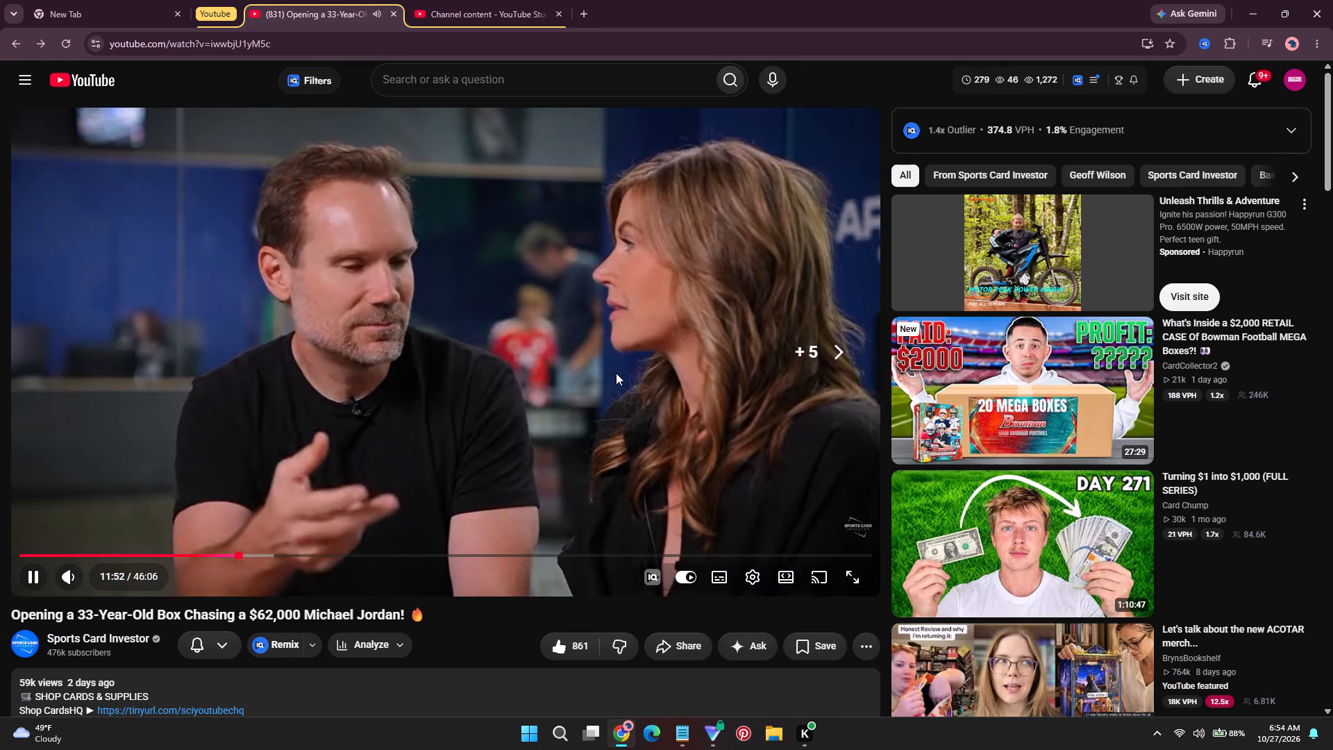
Return to YouTube Studio and close the scheduled video's dialog to get back to the Shorts list.
{"action": "left_click", "coordinate": [504, 17]}
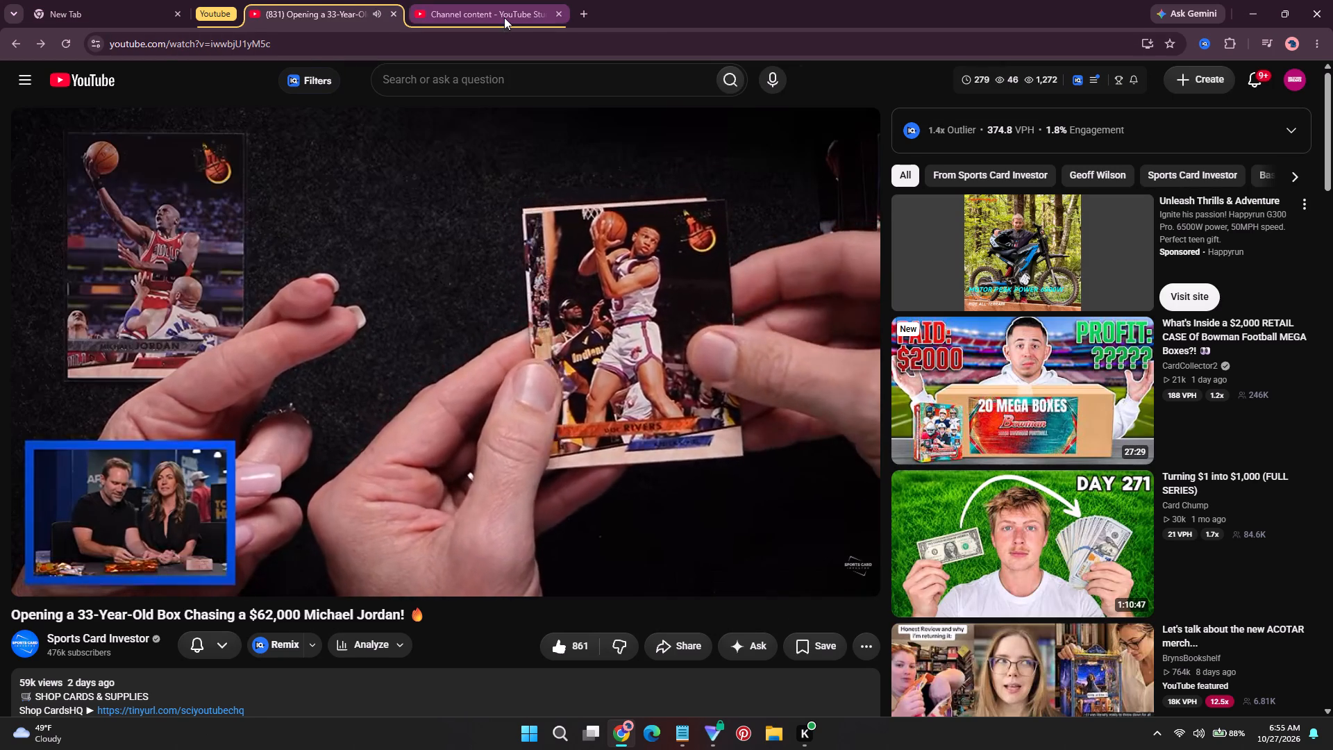
{"action": "left_click", "coordinate": [812, 492]}
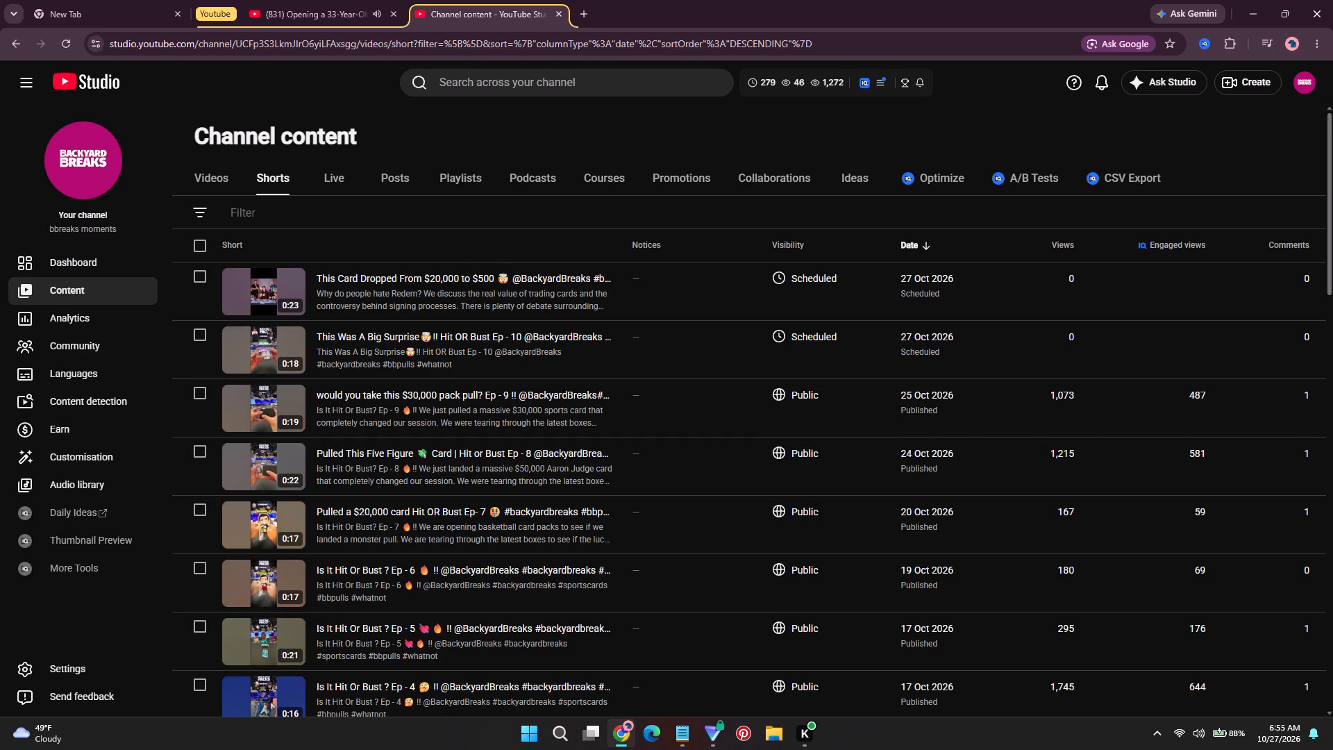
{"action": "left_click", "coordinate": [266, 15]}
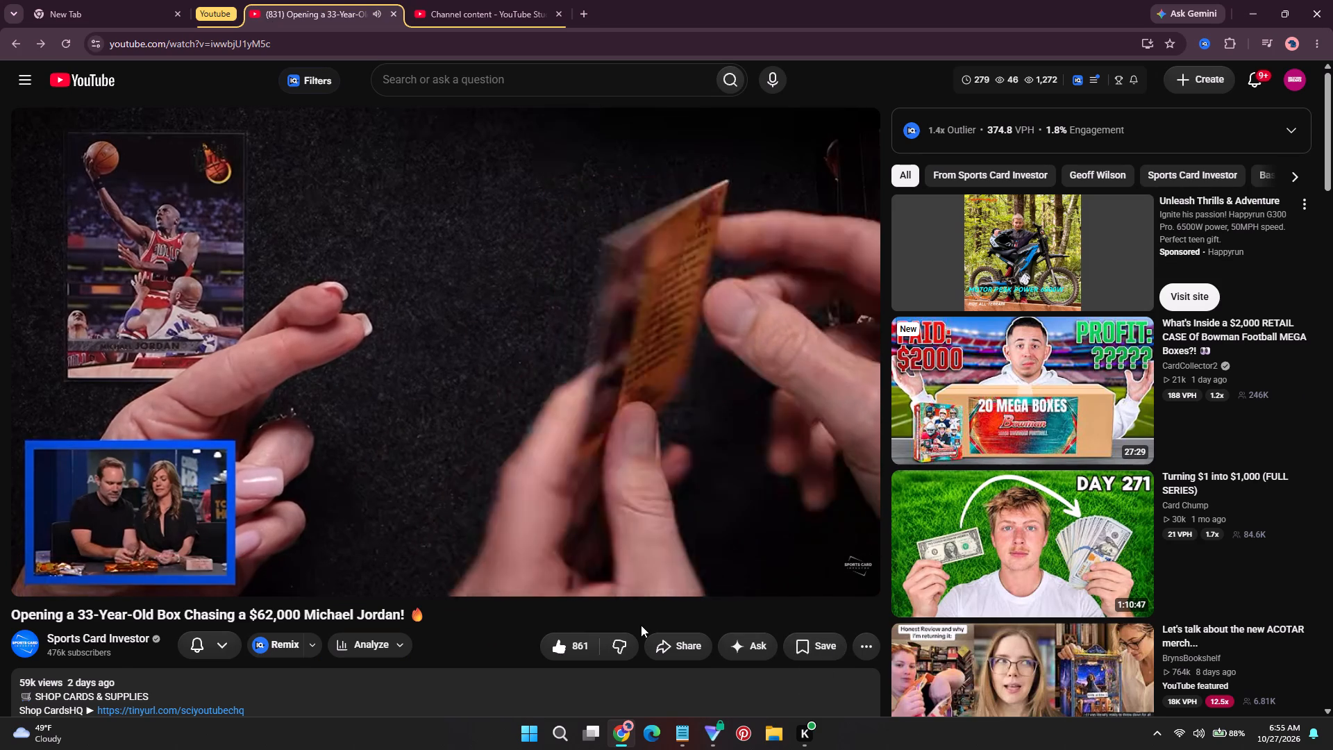